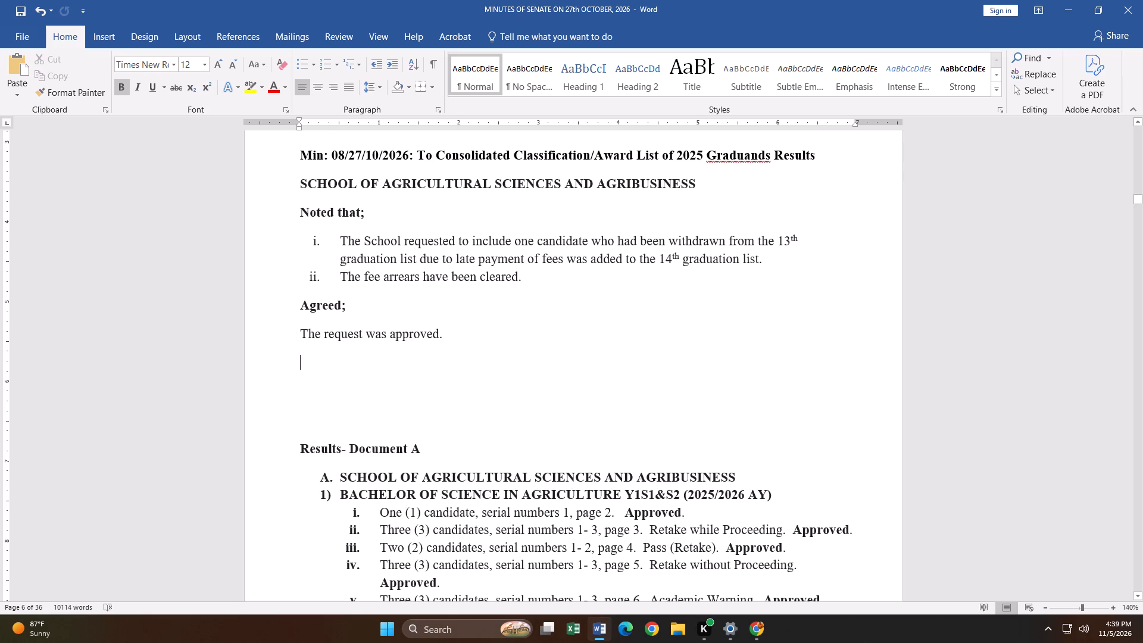
# Insert the programme "Diploma in Dairy Farm Management" with a closing bracket after "one candidate" in Noted item i, correcting the spelling of "Management".
pyautogui.click(589, 243)
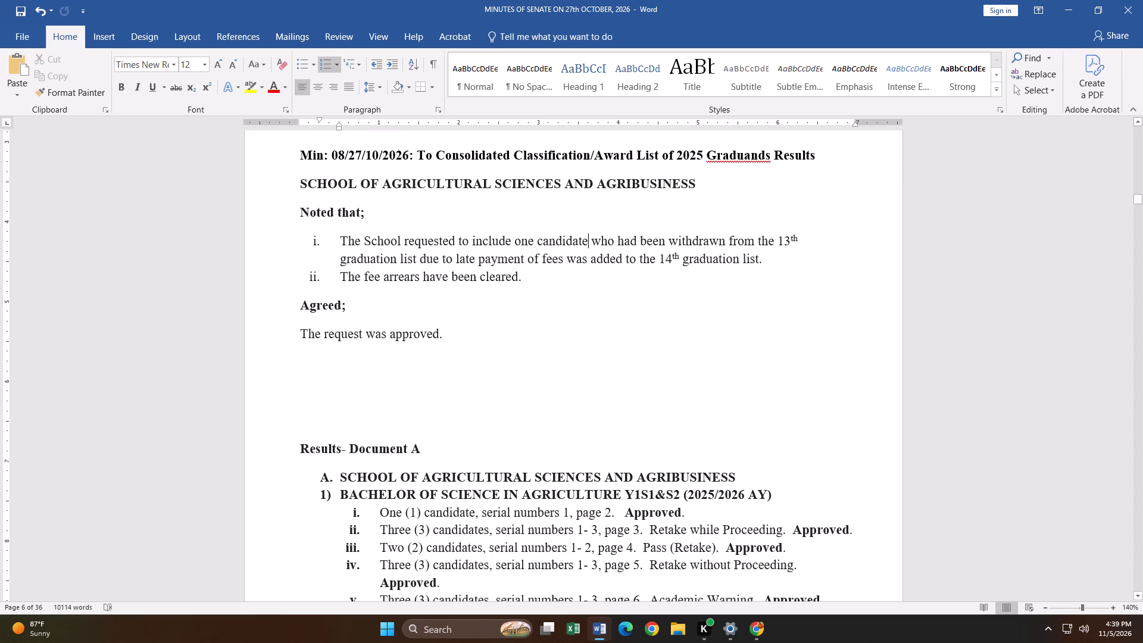
pyautogui.write('()')
pyautogui.write('iploma')
pyautogui.press('space')
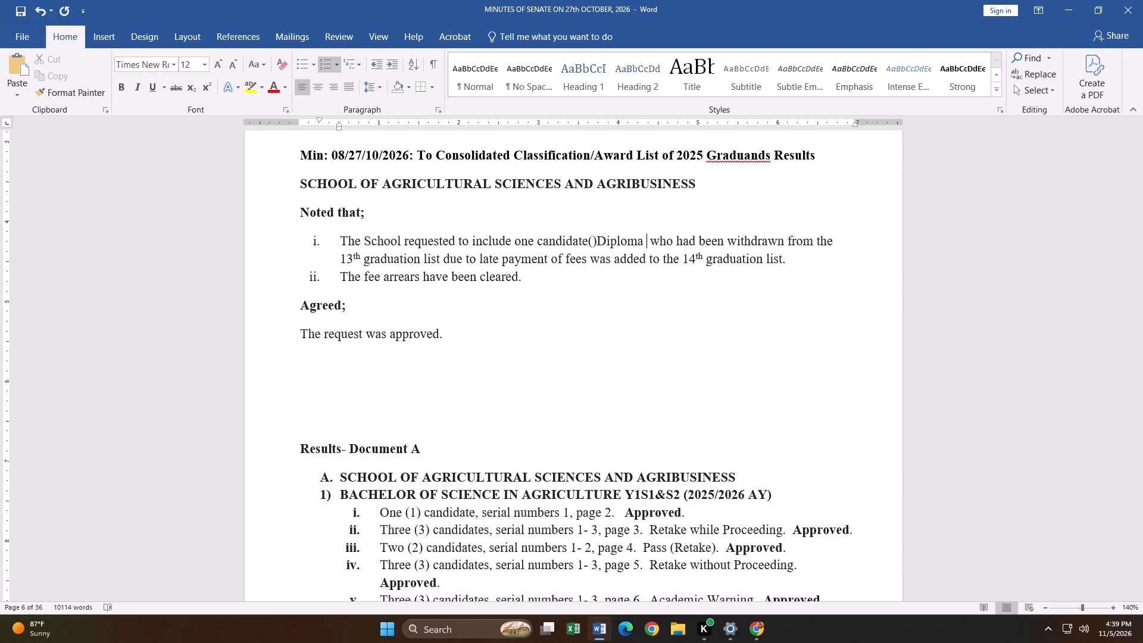
pyautogui.write('in')
pyautogui.press('space')
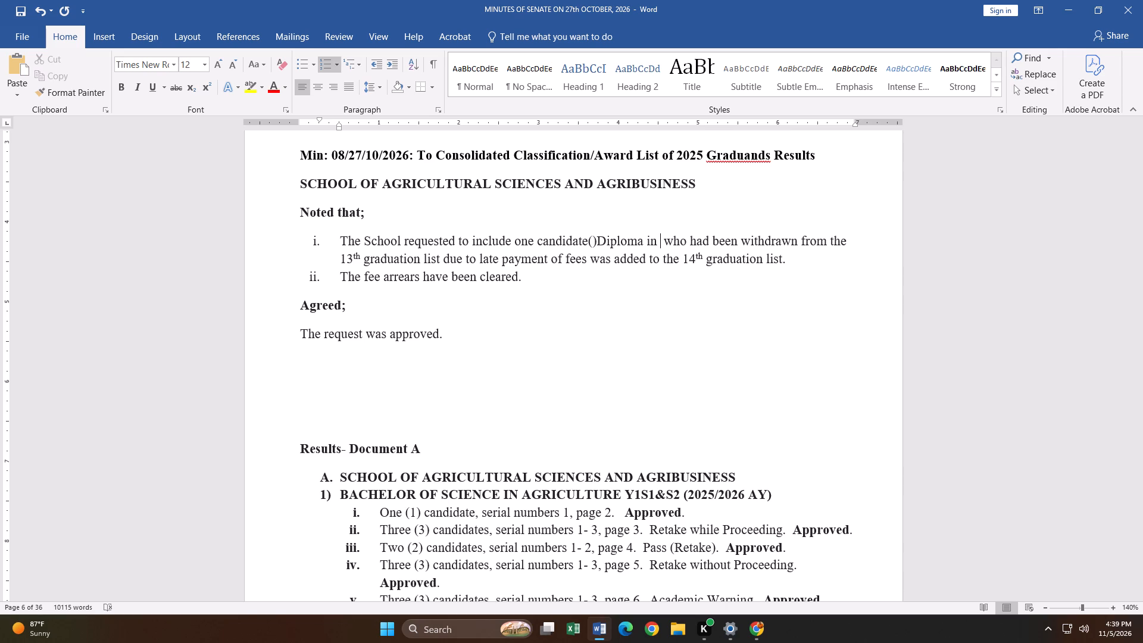
pyautogui.write('airy')
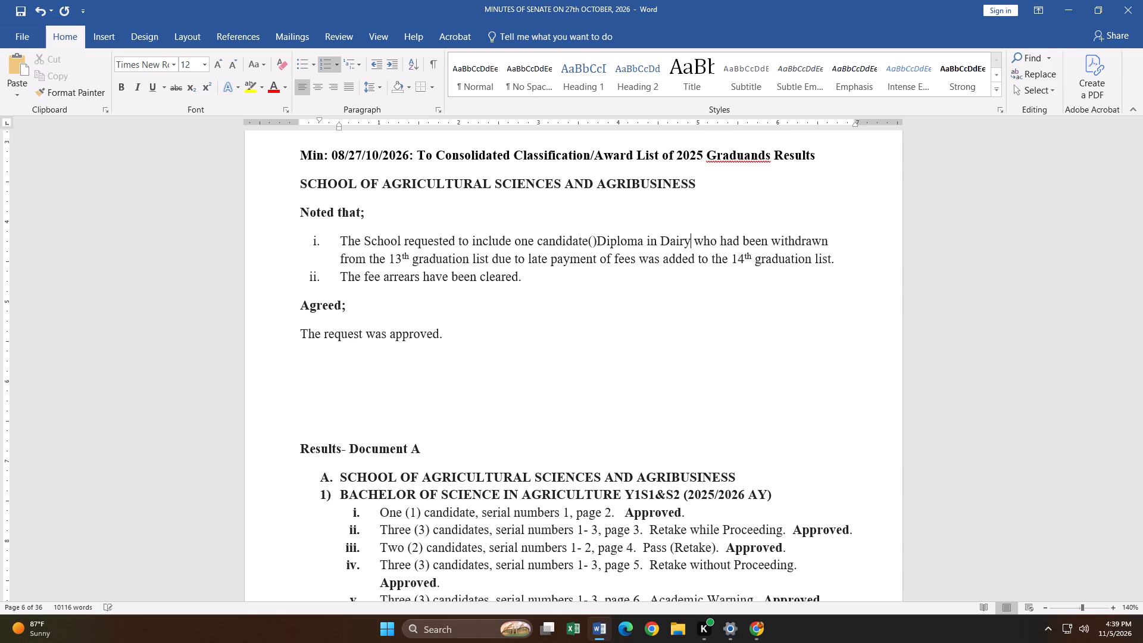
pyautogui.press('space')
pyautogui.press('a')
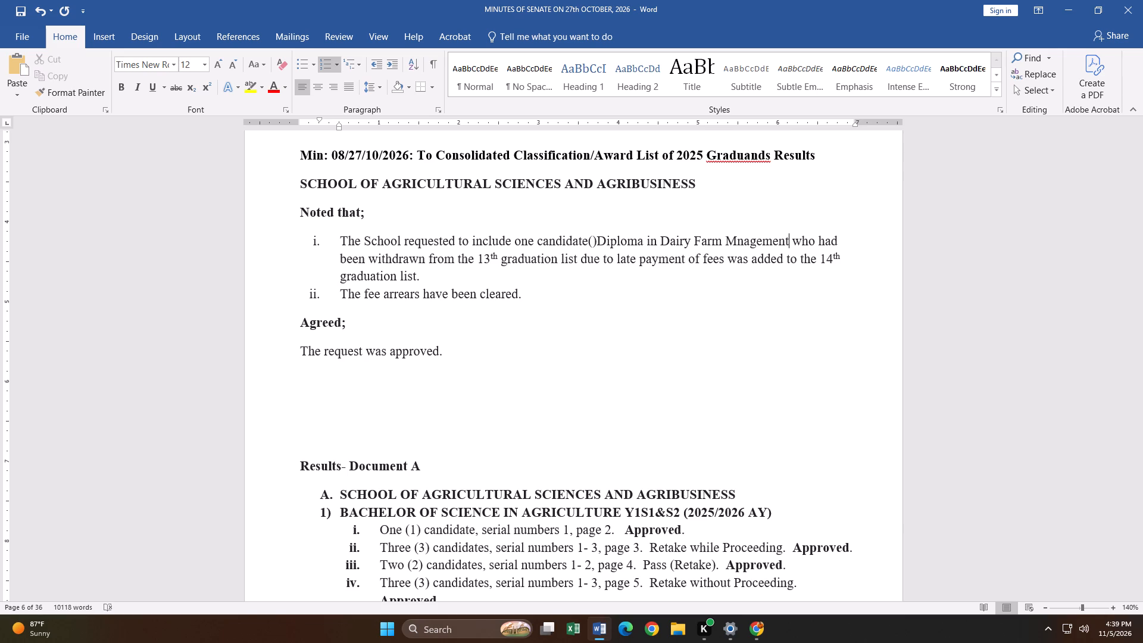
pyautogui.hotkey('shift', ')')
pyautogui.click(735, 243)
pyautogui.press('a')
pyautogui.click(766, 312)
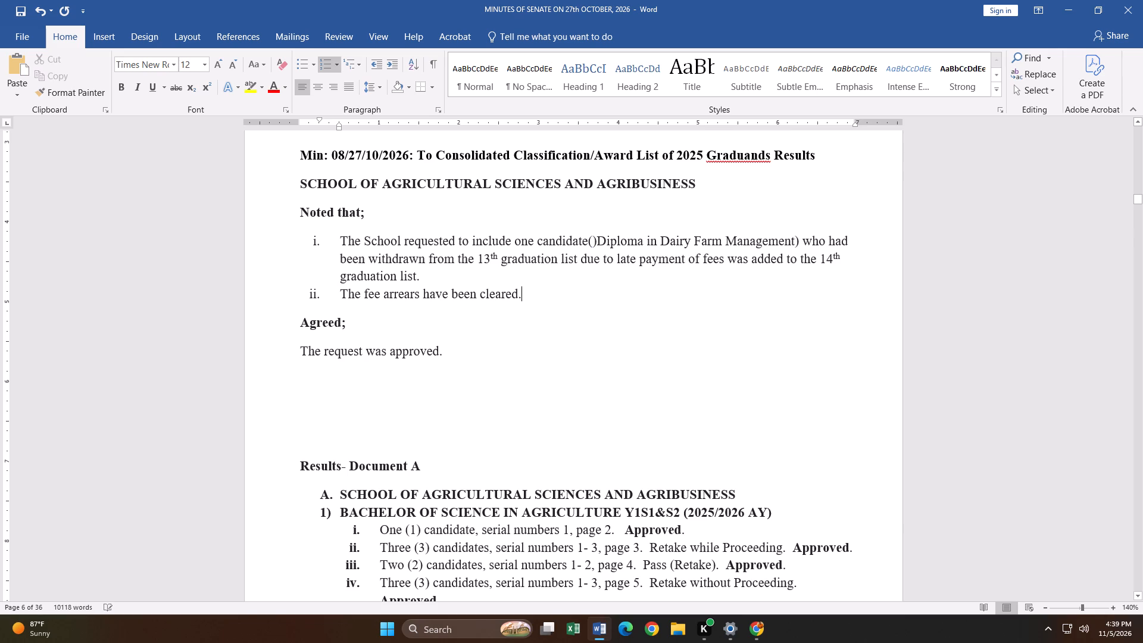
# Add a space after "candidate" in item i and replace the stray "()" before "Diploma" with a single opening bracket.
pyautogui.rightClick(566, 242)
pyautogui.click(565, 257)
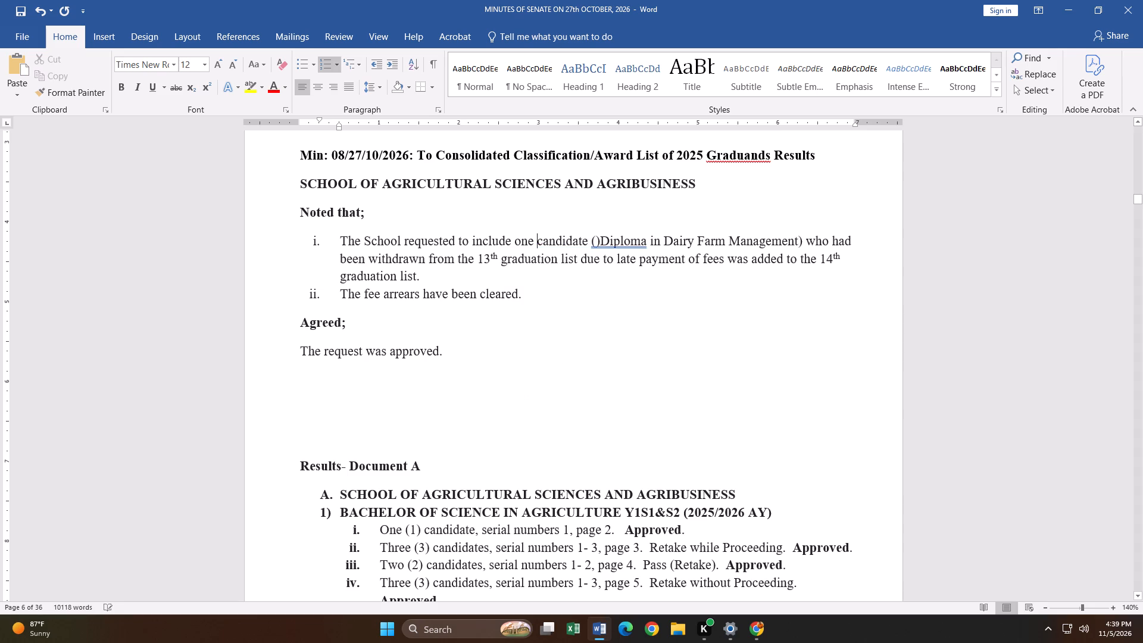
pyautogui.click(596, 238)
pyautogui.press('BackSpace')
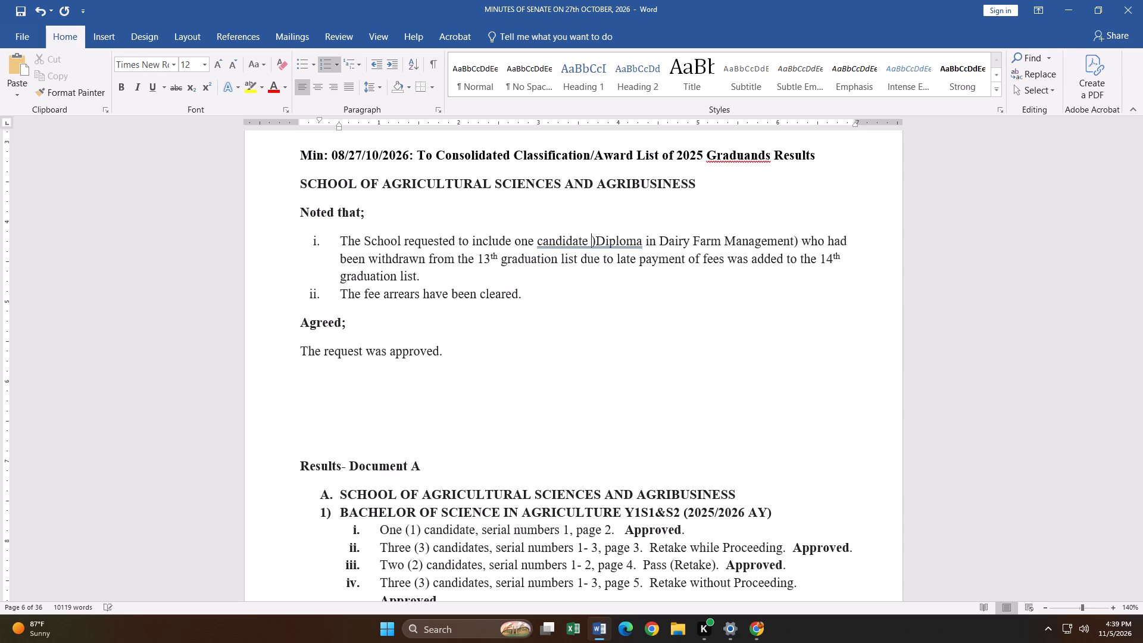
pyautogui.click(594, 242)
pyautogui.press('BackSpace')
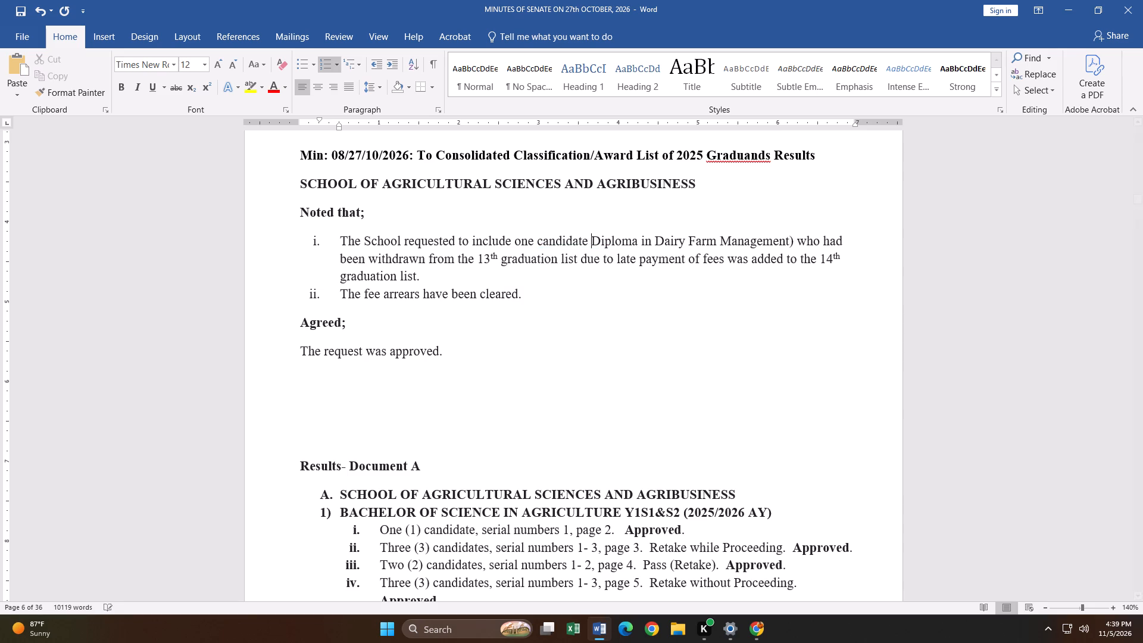
pyautogui.hotkey('shift', '(')
# Start a new paragraph below "The request was approved." reading "The School requested to include one candidate (Certificate in Agriculture)".
pyautogui.moveTo(672, 351); pyautogui.dragTo(667, 352)
pyautogui.press('Return')
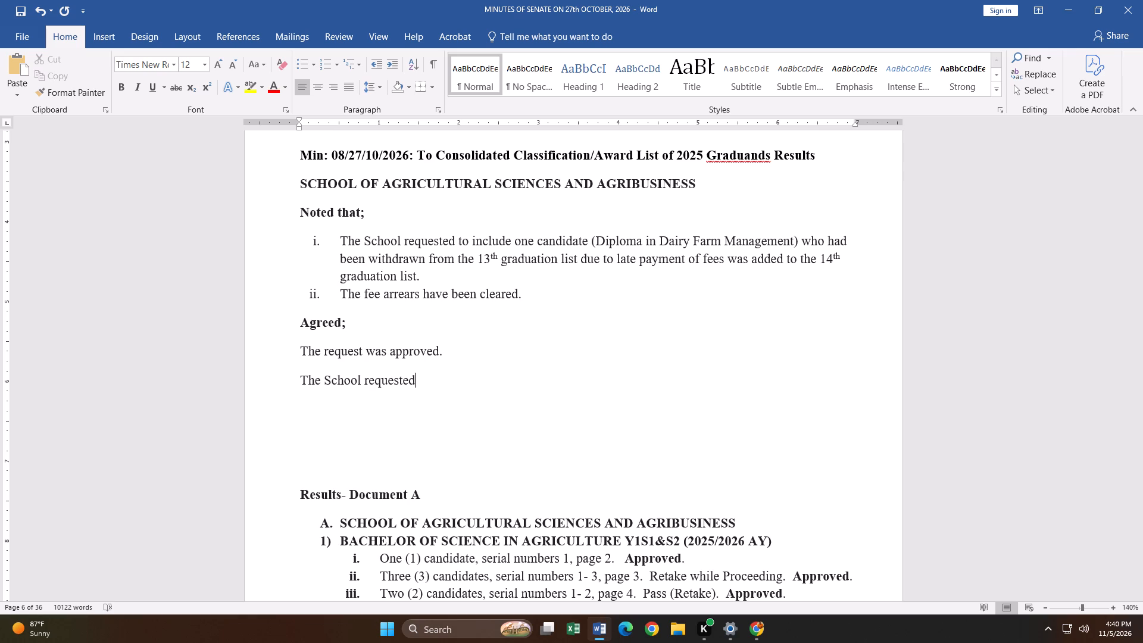
pyautogui.press('space')
pyautogui.write('to include')
pyautogui.press('space')
pyautogui.write('one candidate')
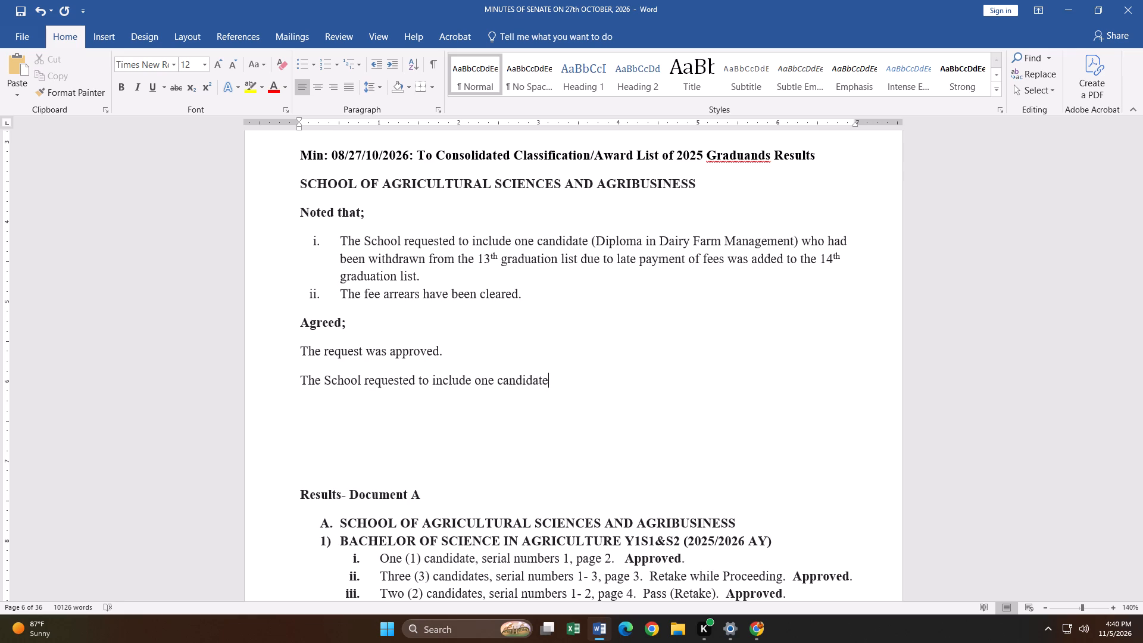
pyautogui.press('space')
pyautogui.write('()')
pyautogui.press('Left')
pyautogui.press('space')
pyautogui.write('in')
pyautogui.press('space')
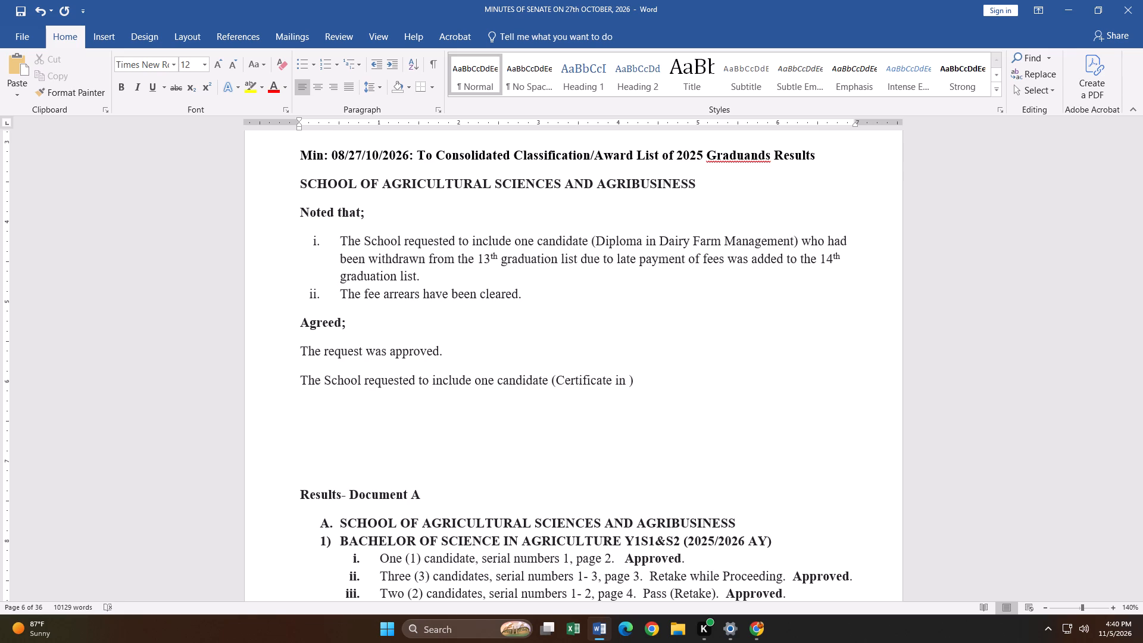
pyautogui.write('griculture')
pyautogui.press('Right')
# Continue the Certificate in Agriculture sentence with "who had been withdrawn from the 12th graduation list".
pyautogui.press('space')
pyautogui.write('who had')
pyautogui.press('space')
pyautogui.write('been withdrwan')
pyautogui.press('space')
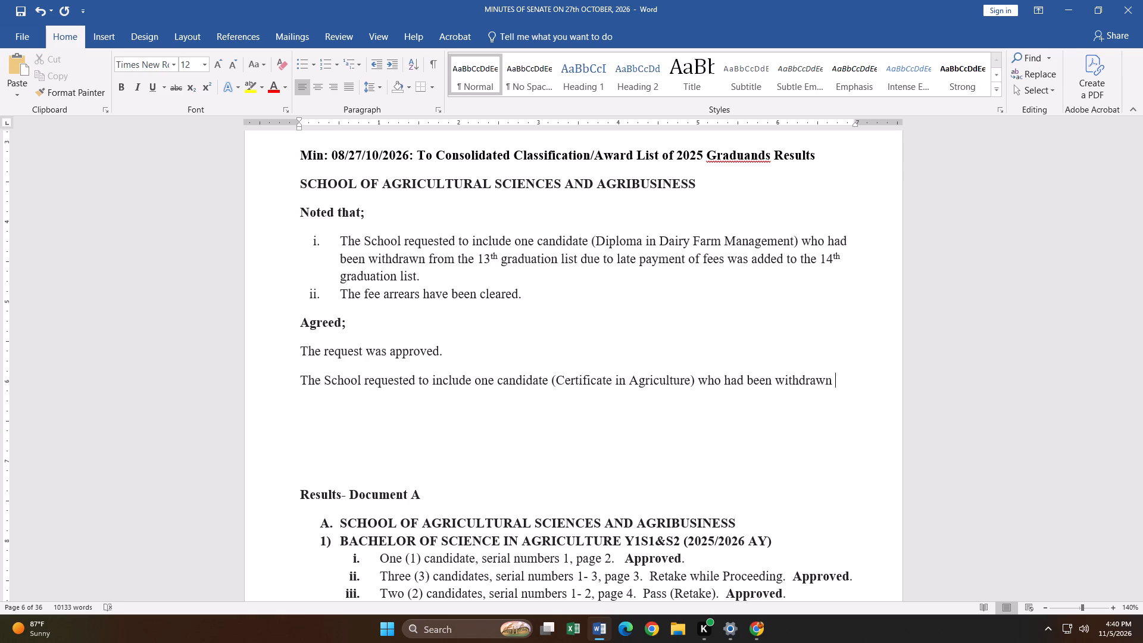
pyautogui.write('from the 12th gradaution')
pyautogui.press('space')
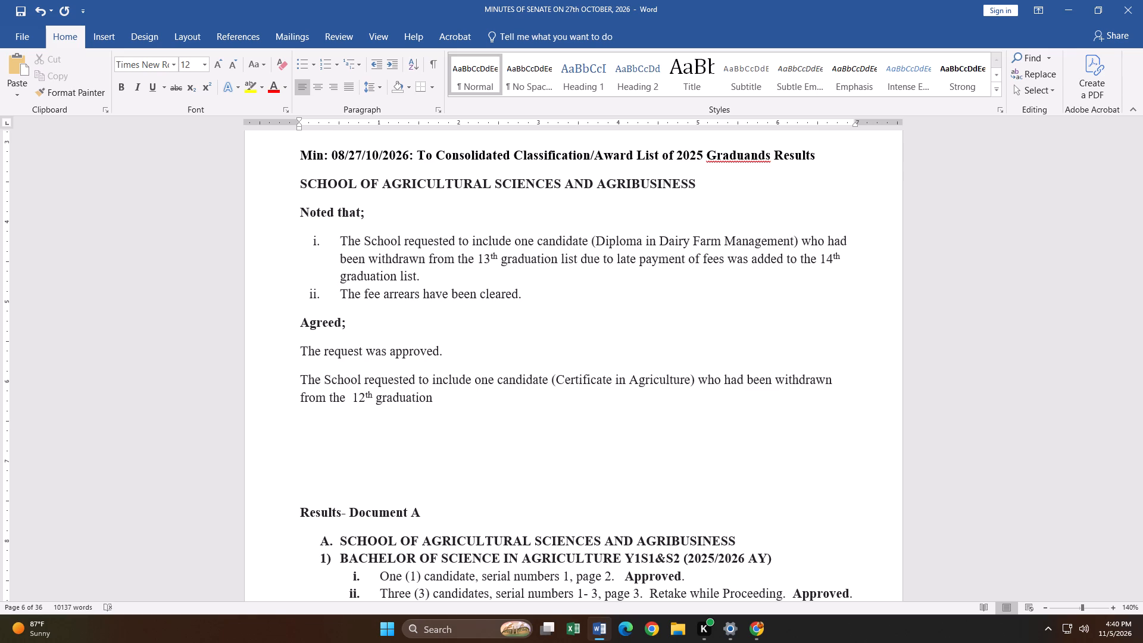
pyautogui.write('list')
pyautogui.press('space')
# Finish the Certificate in Agriculture sentence with "due to late fee payment to be added to the 14th graduation list.".
pyautogui.press('space')
pyautogui.write('due to late fee payment')
pyautogui.press('space')
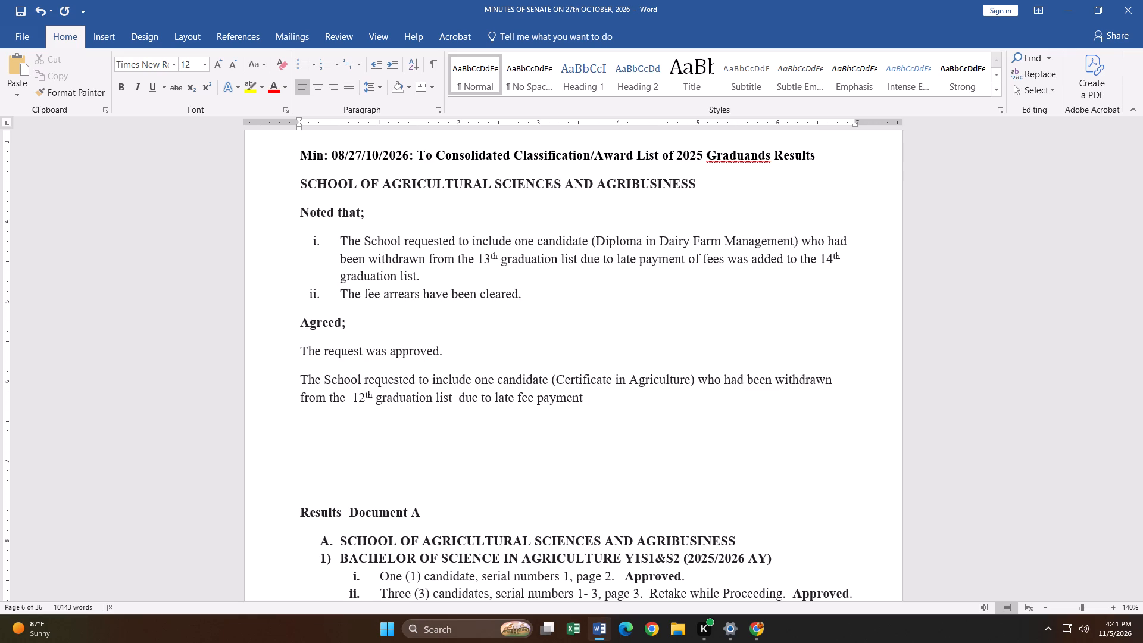
pyautogui.write('to be')
pyautogui.press('space')
pyautogui.write('added to the')
pyautogui.press('space')
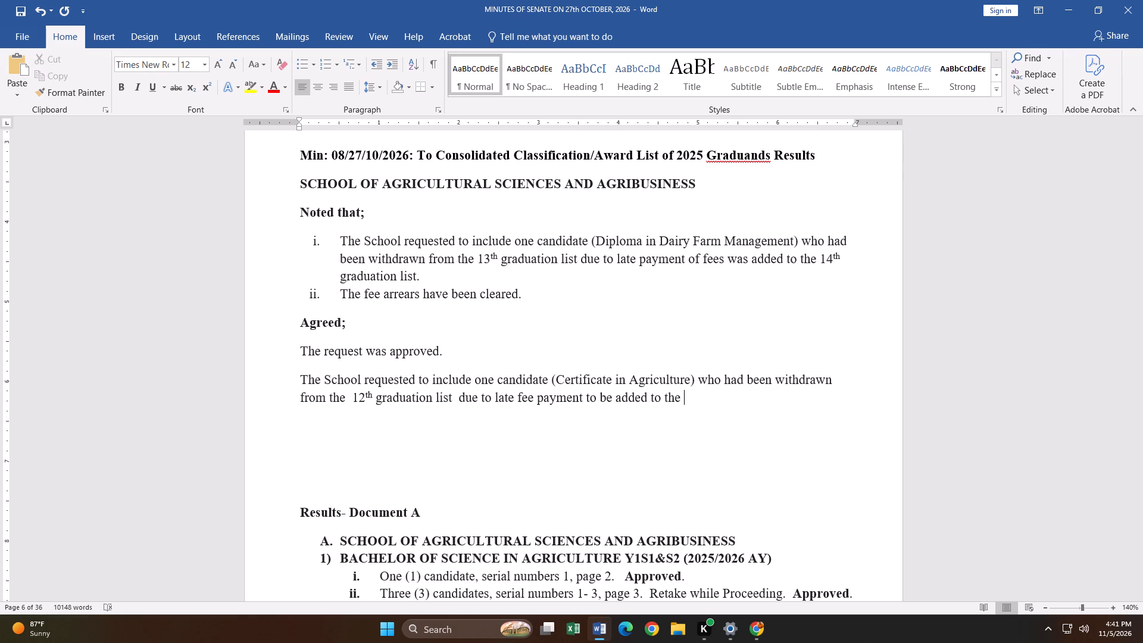
pyautogui.write('14th graduat')
pyautogui.write('ion list.')
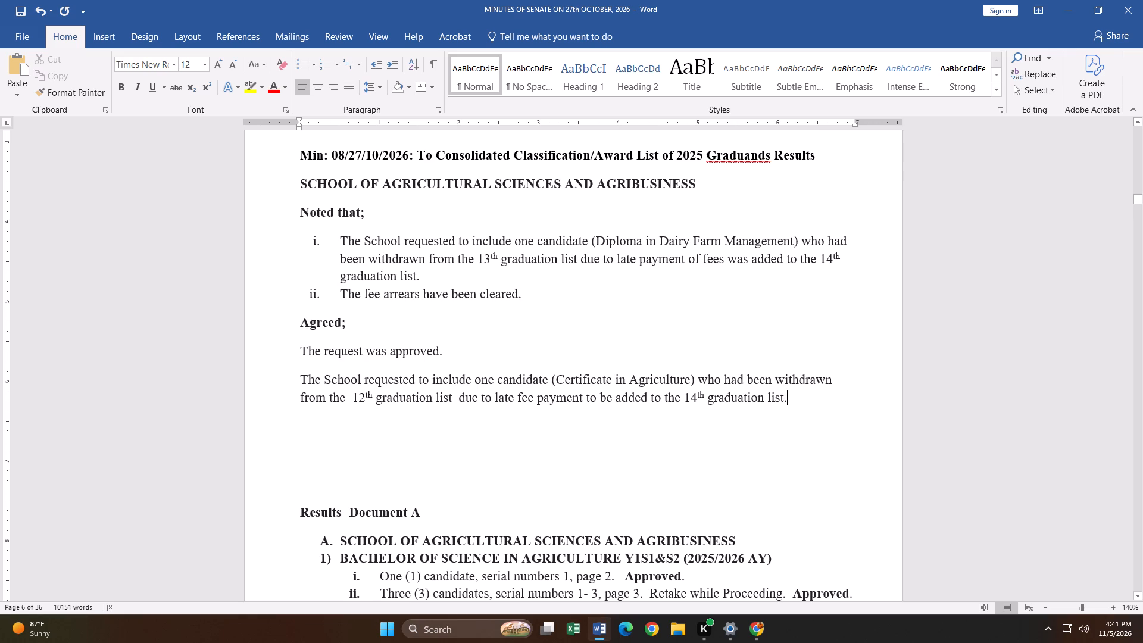
# Replace "was" with "to be" before "added to the 14th graduation list" in Noted item i.
pyautogui.click(747, 258)
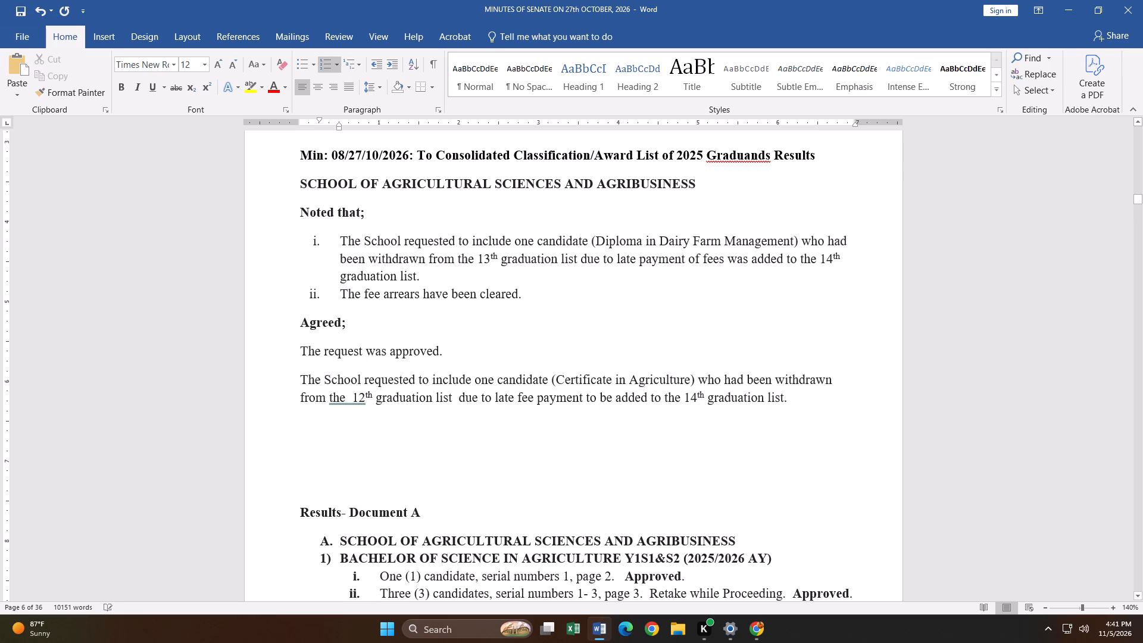
pyautogui.press('BackSpace')
pyautogui.press('BackSpace')
pyautogui.press('BackSpace')
pyautogui.press('BackSpace')
pyautogui.press('space')
pyautogui.write('to be')
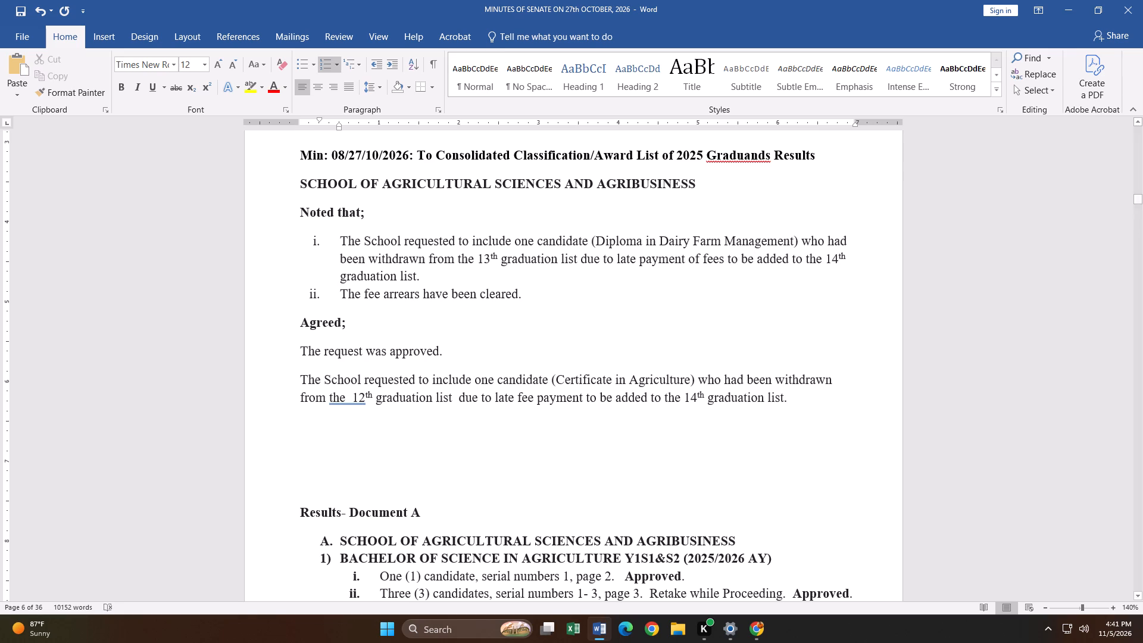
# Apply the grammar correction that removes the extra space between "the" and "12th" in the Certificate in Agriculture paragraph.
pyautogui.click(658, 399)
pyautogui.rightClick(346, 401)
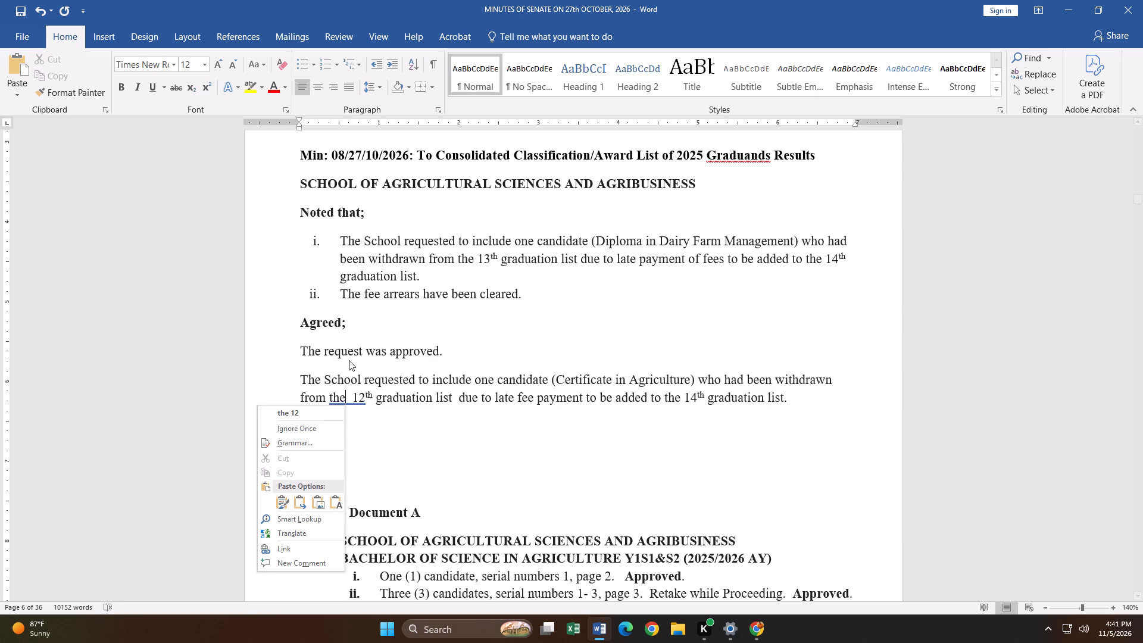
pyautogui.click(289, 411)
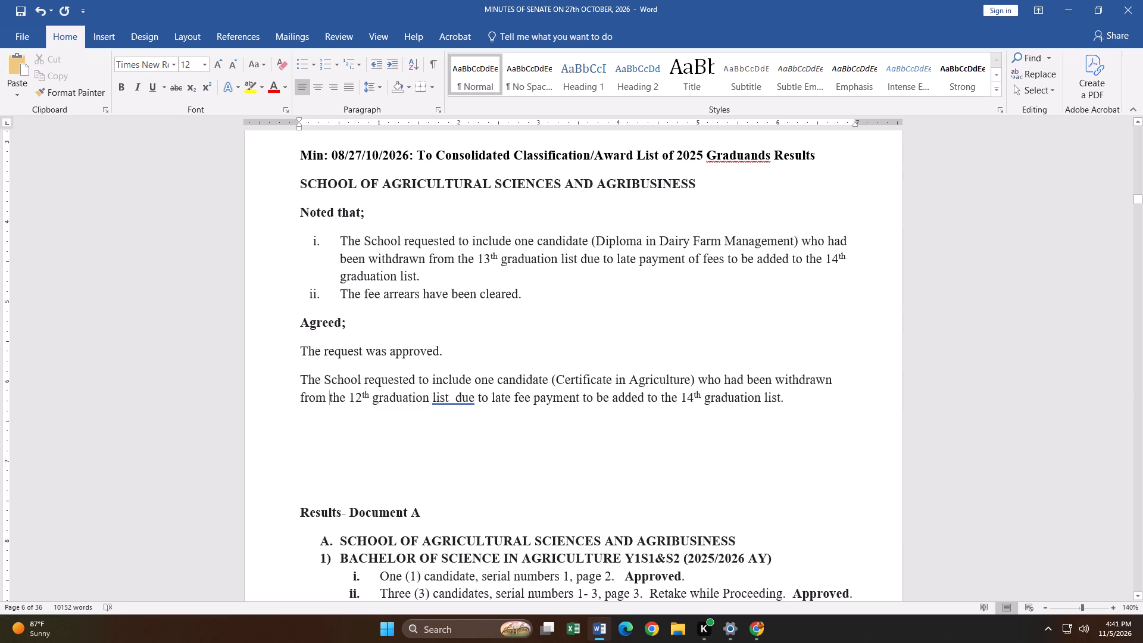
# Copy "The fee arrears have been cleared." from Noted item ii into an unnumbered paragraph below the Certificate in Agriculture paragraph.
pyautogui.click(791, 398)
pyautogui.press('Return')
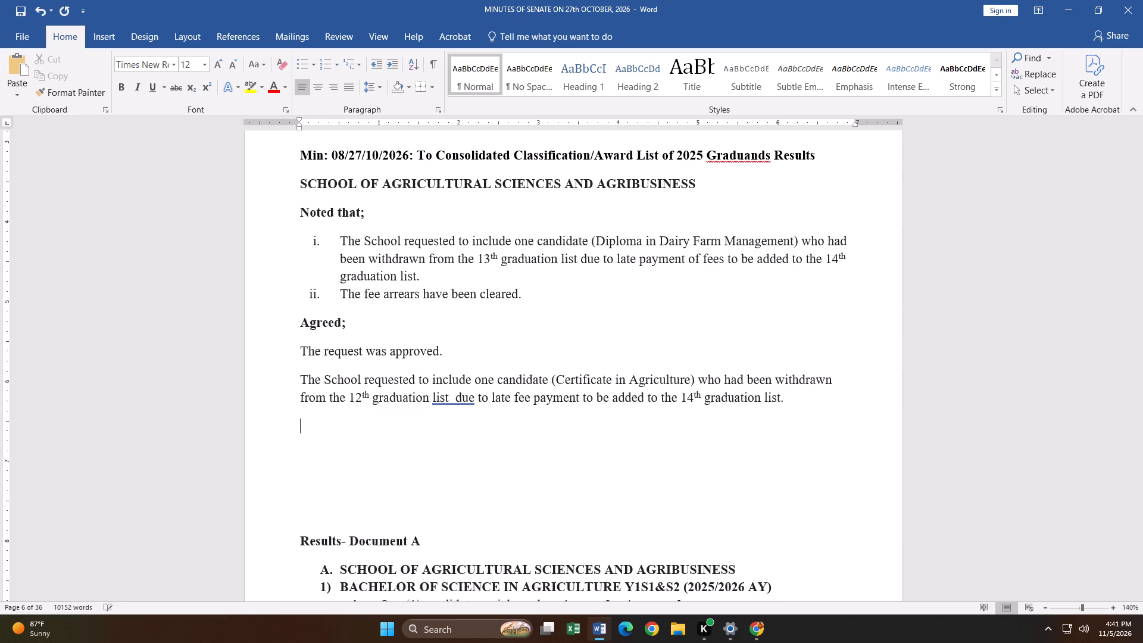
pyautogui.moveTo(533, 293); pyautogui.dragTo(355, 301)
pyautogui.rightClick(355, 301)
pyautogui.click(389, 321)
pyautogui.moveTo(342, 413); pyautogui.dragTo(339, 419)
pyautogui.click(783, 397)
pyautogui.press('Return')
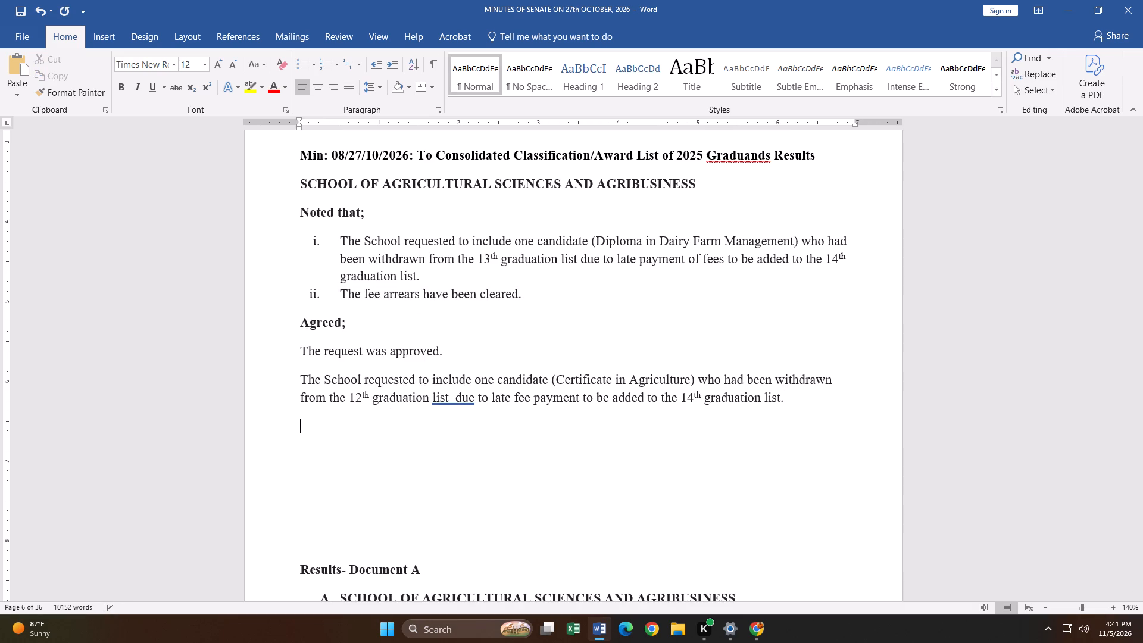
pyautogui.hotkey('ctrl', 'v')
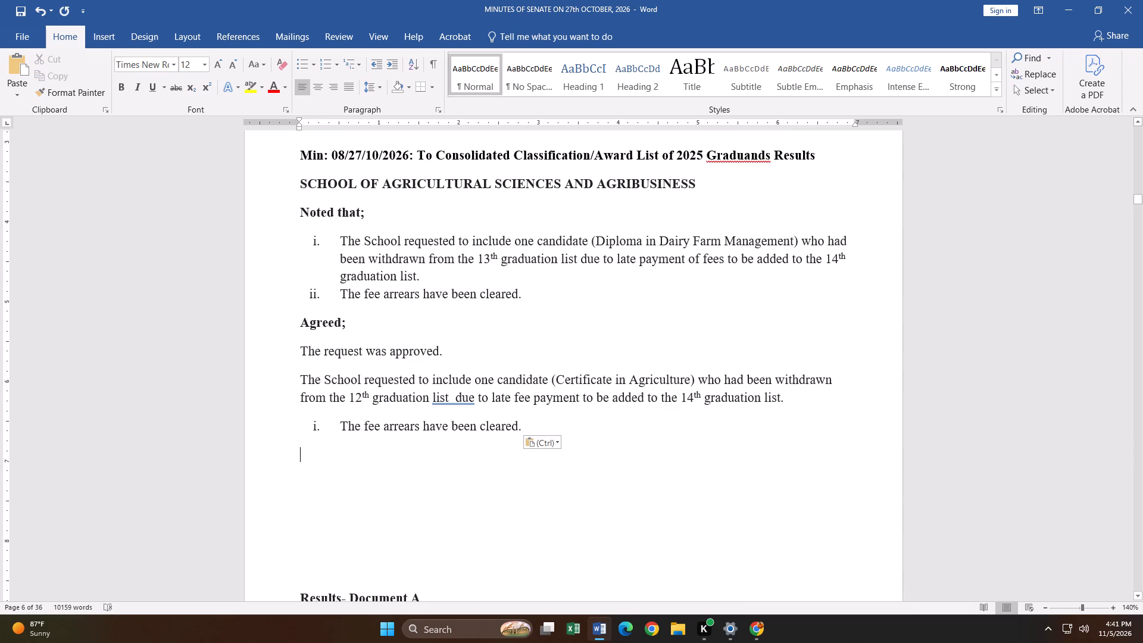
pyautogui.click(341, 431)
pyautogui.press('BackSpace')
pyautogui.press('BackSpace')
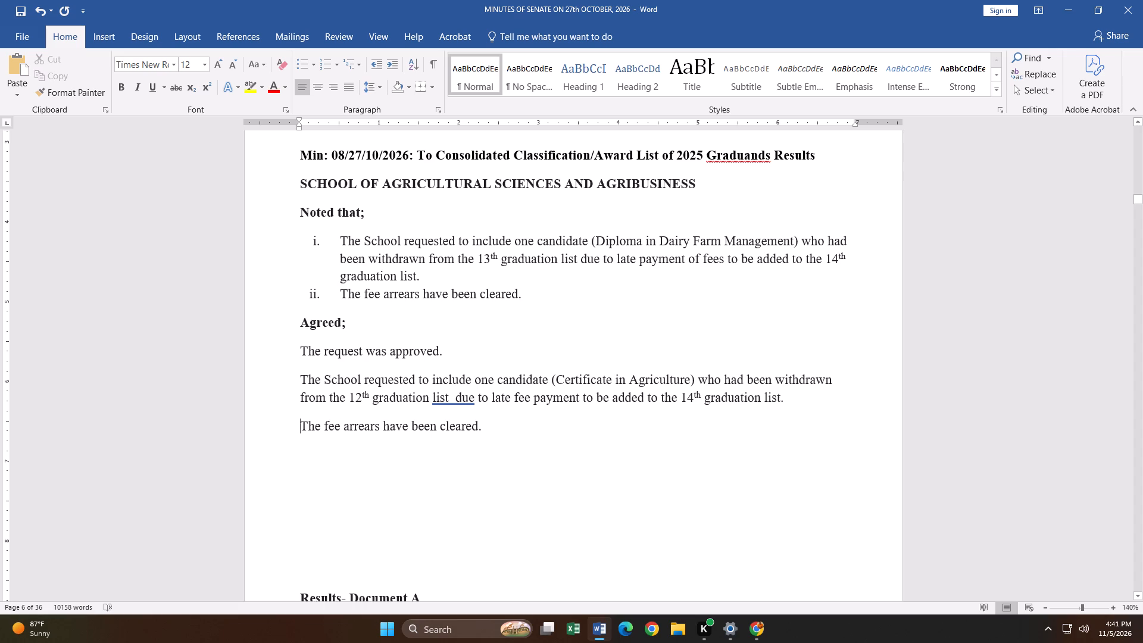
# Number the Certificate in Agriculture paragraph and the fee arrears paragraph below it as a lowercase Roman list, i. and ii.
pyautogui.click(298, 381)
pyautogui.moveTo(489, 429); pyautogui.dragTo(301, 380)
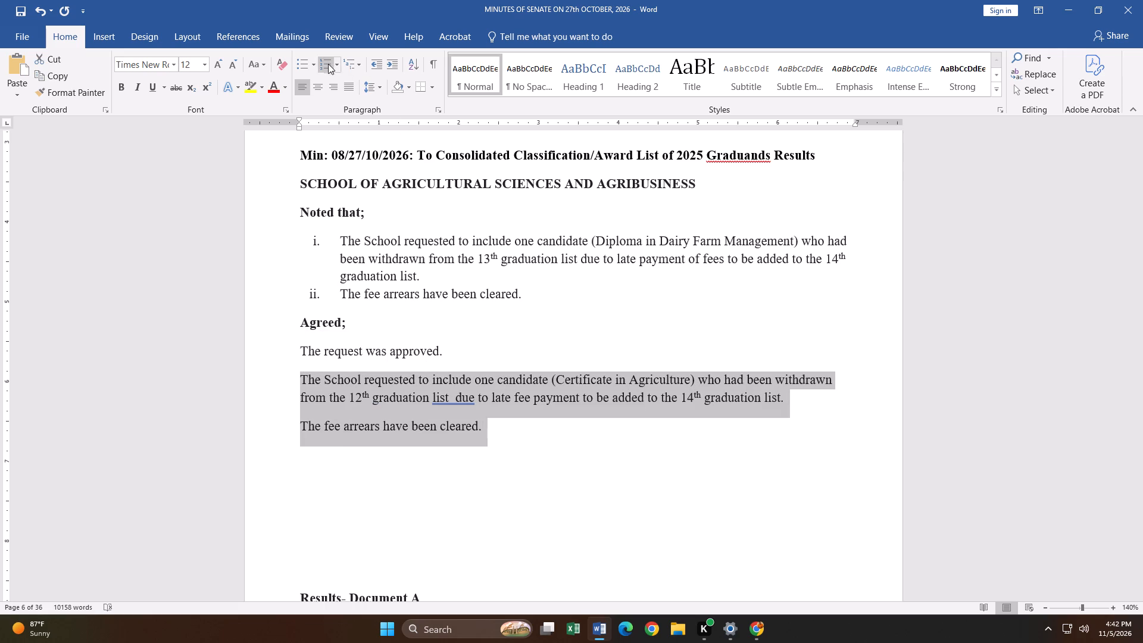
pyautogui.click(339, 63)
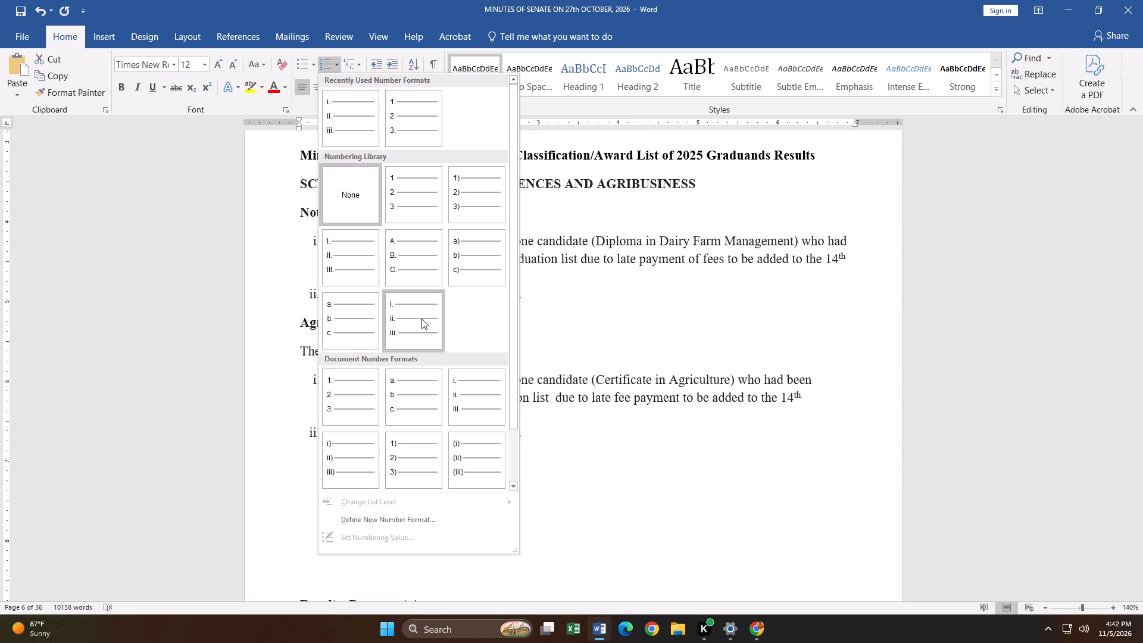
pyautogui.click(421, 319)
pyautogui.click(524, 451)
# Move "Certificate in Agriculture" out of its brackets onto a bold heading line below "The request was approved.".
pyautogui.click(450, 355)
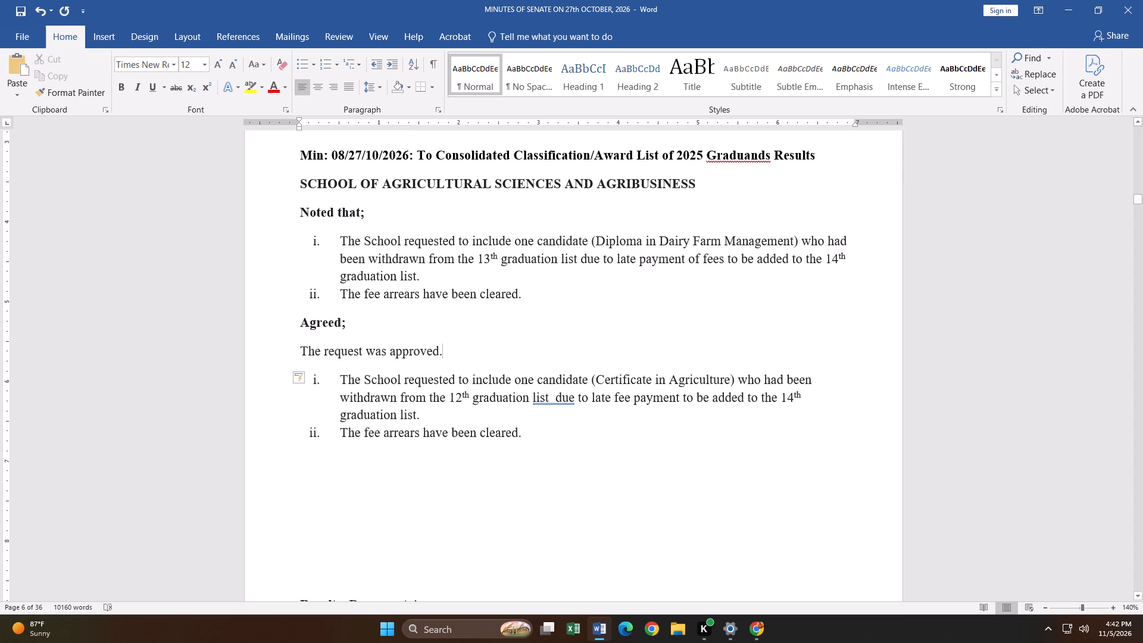
pyautogui.click(735, 380)
pyautogui.moveTo(730, 379); pyautogui.dragTo(729, 379)
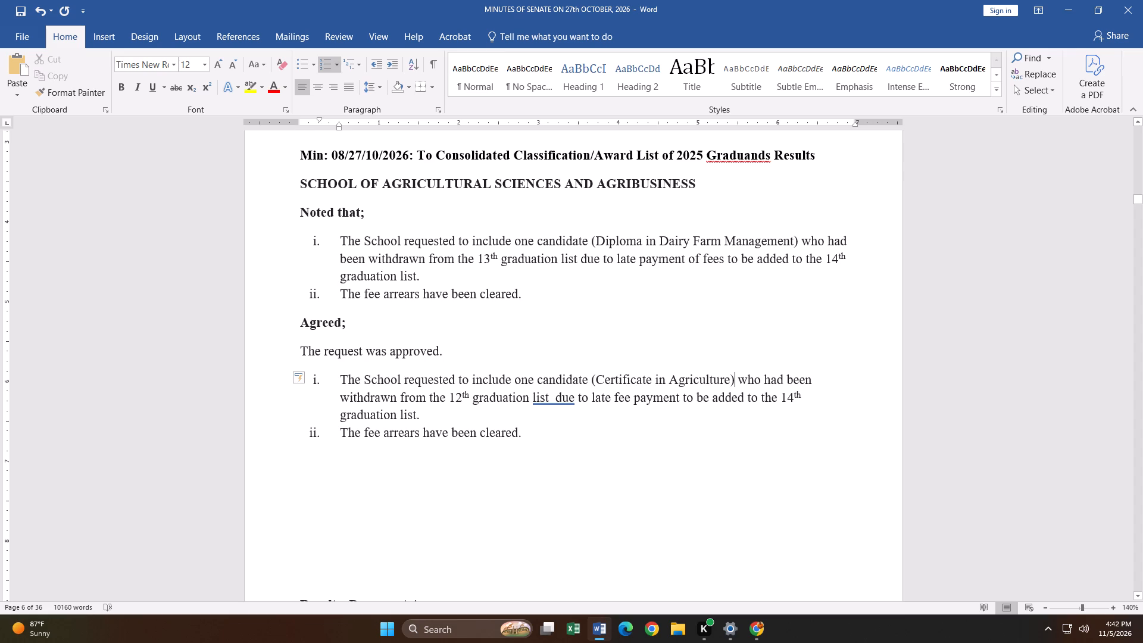
pyautogui.moveTo(729, 379); pyautogui.dragTo(608, 386)
pyautogui.rightClick(613, 384)
pyautogui.click(643, 391)
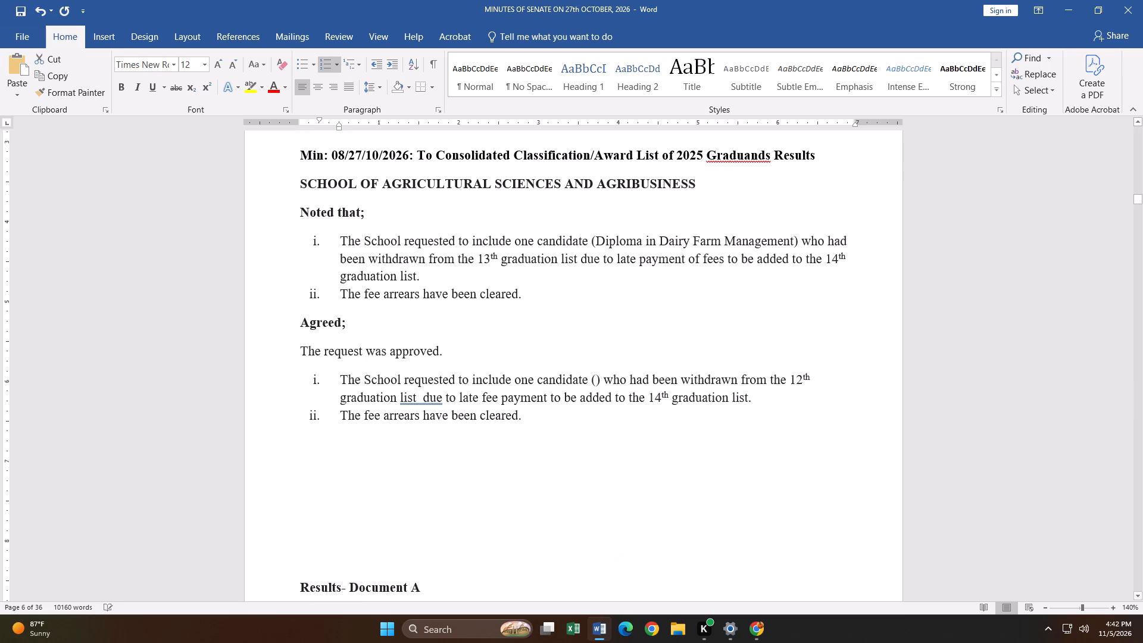
pyautogui.click(328, 365)
pyautogui.click(452, 357)
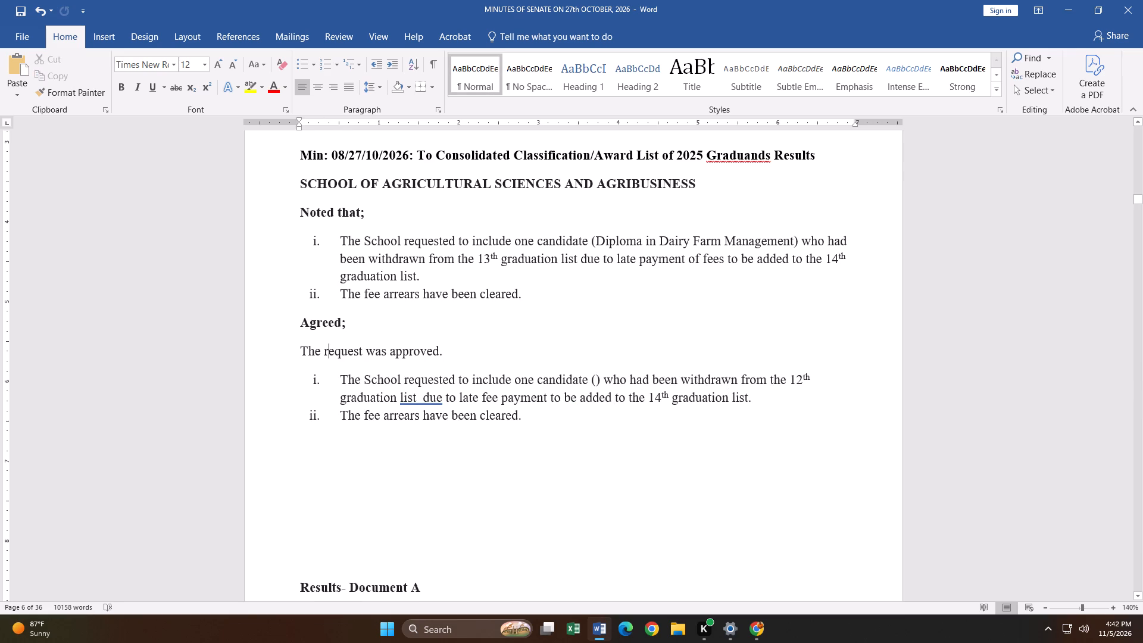
pyautogui.press('Return')
pyautogui.hotkey('ctrl', 'v')
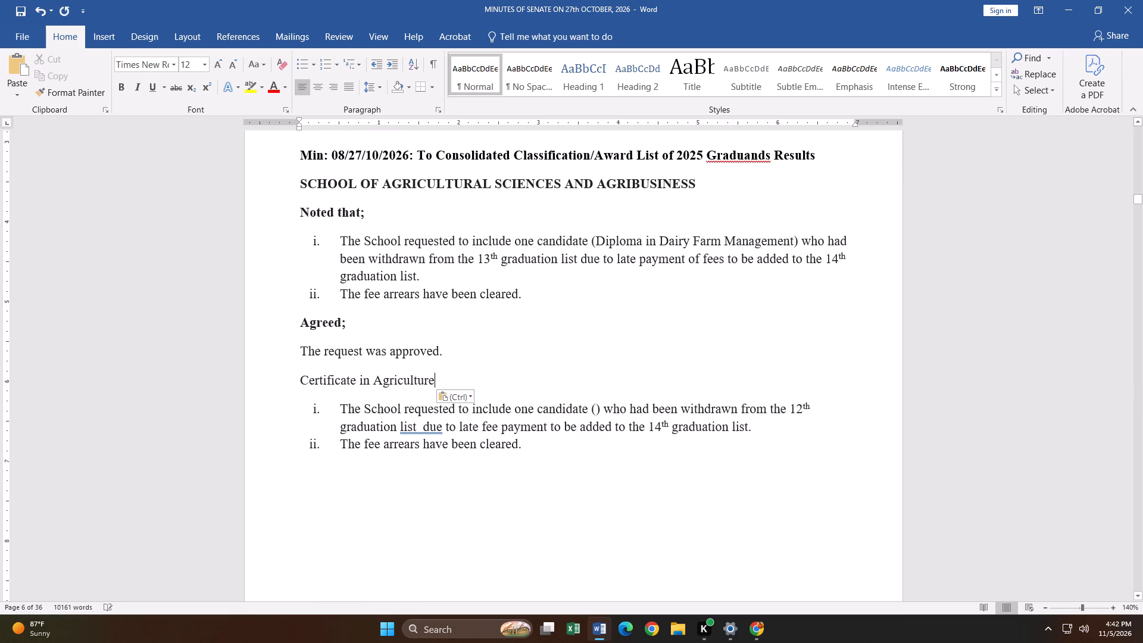
pyautogui.moveTo(442, 379); pyautogui.dragTo(294, 380)
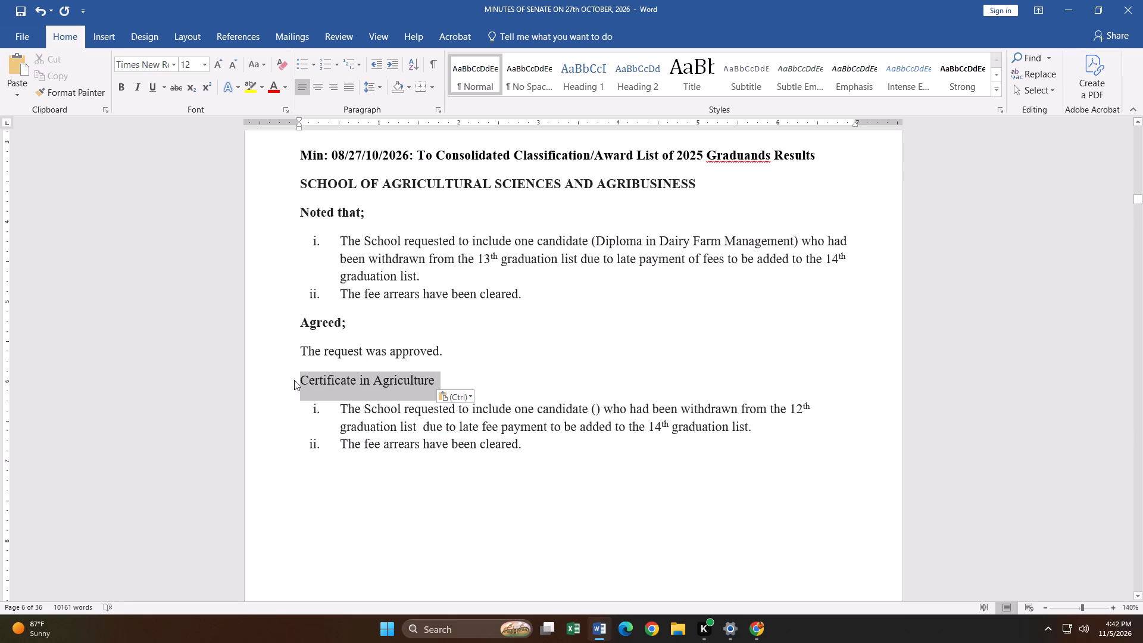
pyautogui.click(299, 358)
pyautogui.click(592, 329)
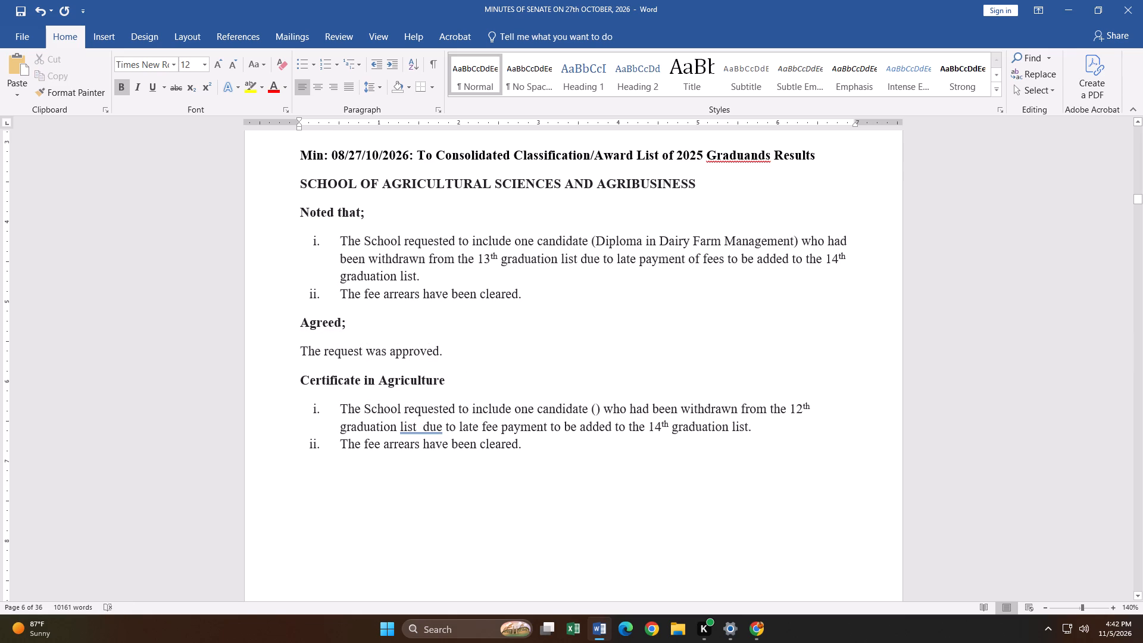
# Move "Diploma in Dairy Farm Management" out of its brackets onto a bold heading line below "Noted that;".
pyautogui.moveTo(795, 239); pyautogui.dragTo(604, 246)
pyautogui.rightClick(604, 246)
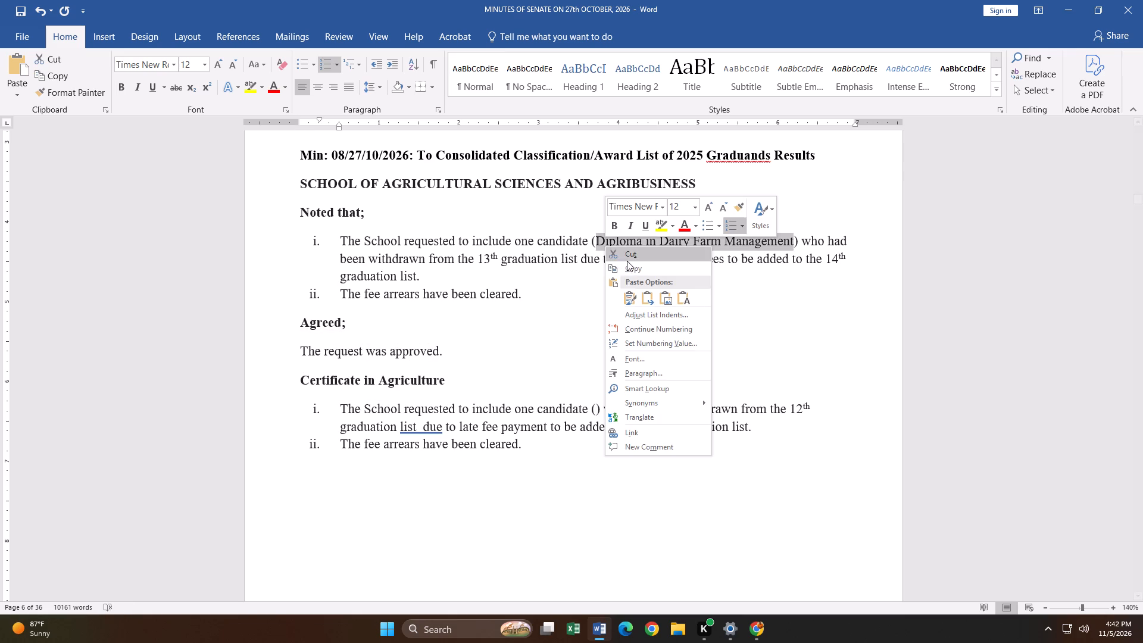
pyautogui.click(636, 265)
pyautogui.rightClick(660, 241)
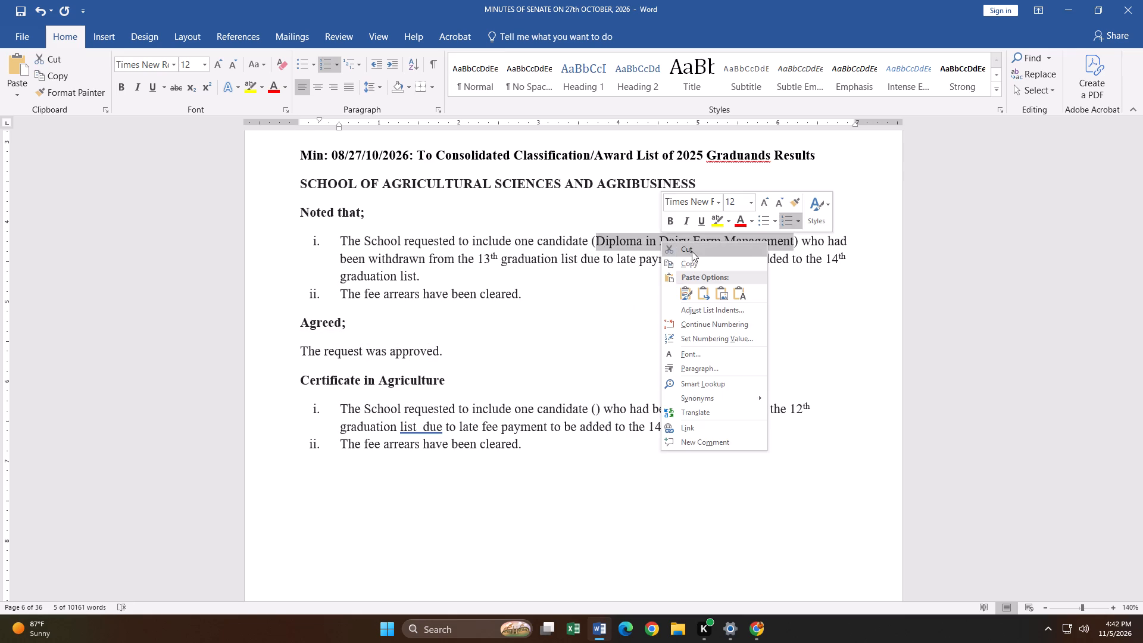
pyautogui.click(692, 251)
pyautogui.click(374, 213)
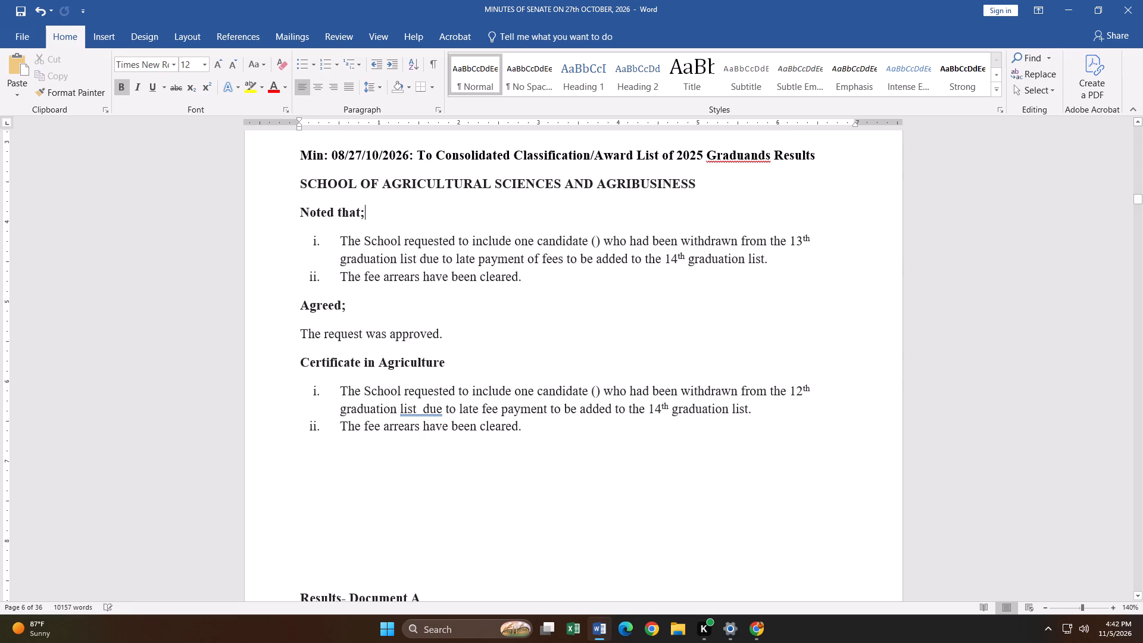
pyautogui.press('Return')
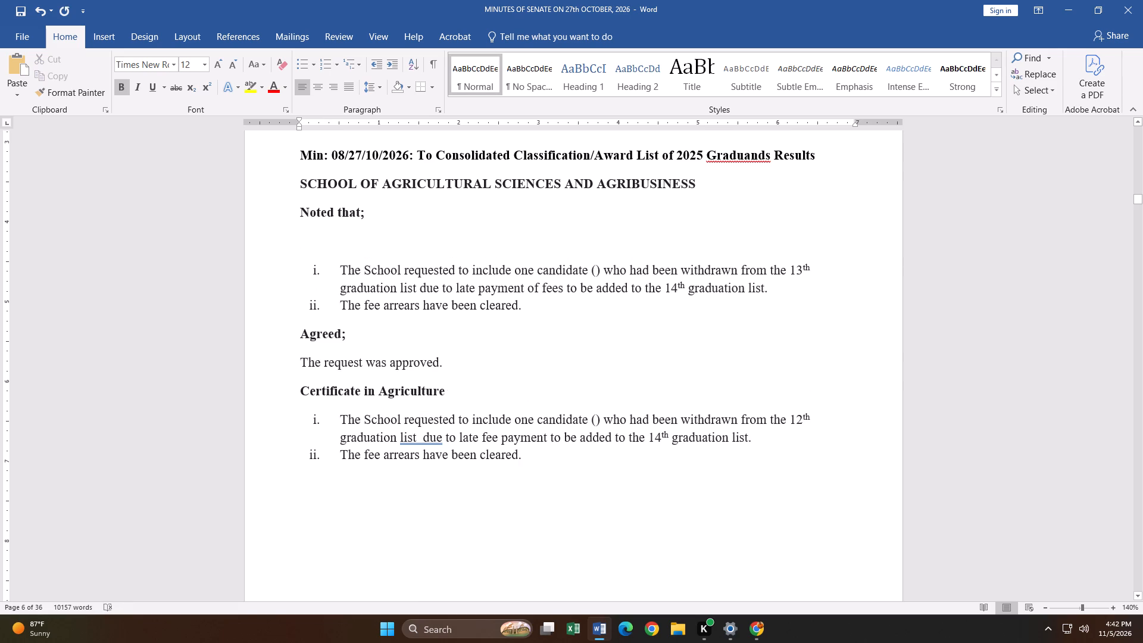
pyautogui.hotkey('ctrl', 'v')
pyautogui.moveTo(501, 239); pyautogui.dragTo(408, 237)
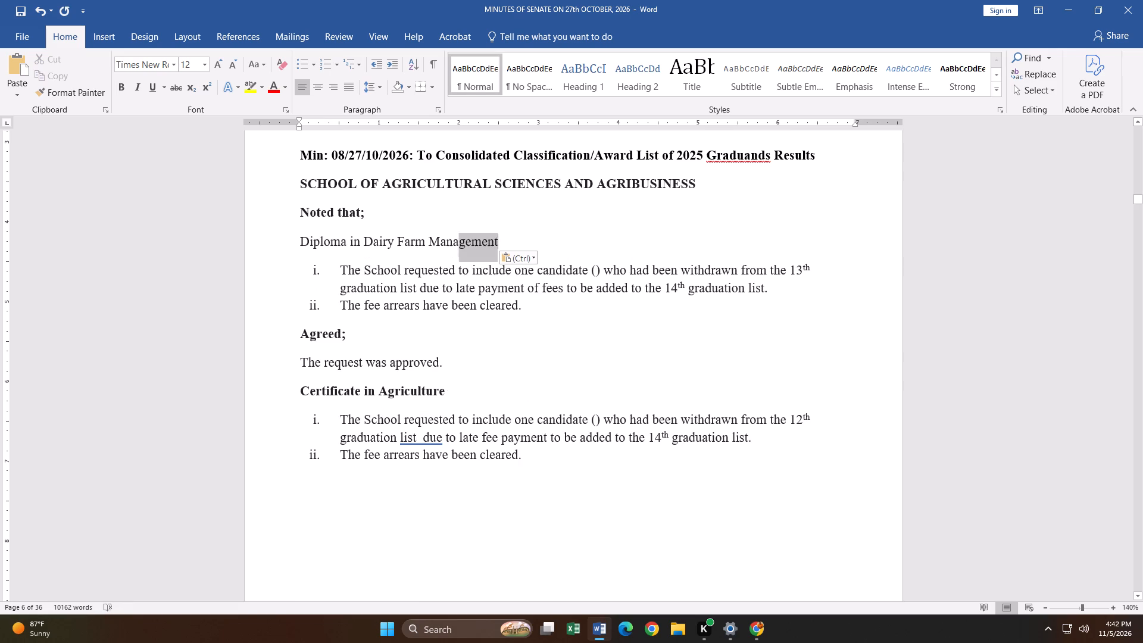
pyautogui.moveTo(408, 237); pyautogui.dragTo(315, 238)
pyautogui.click(323, 219)
pyautogui.click(373, 259)
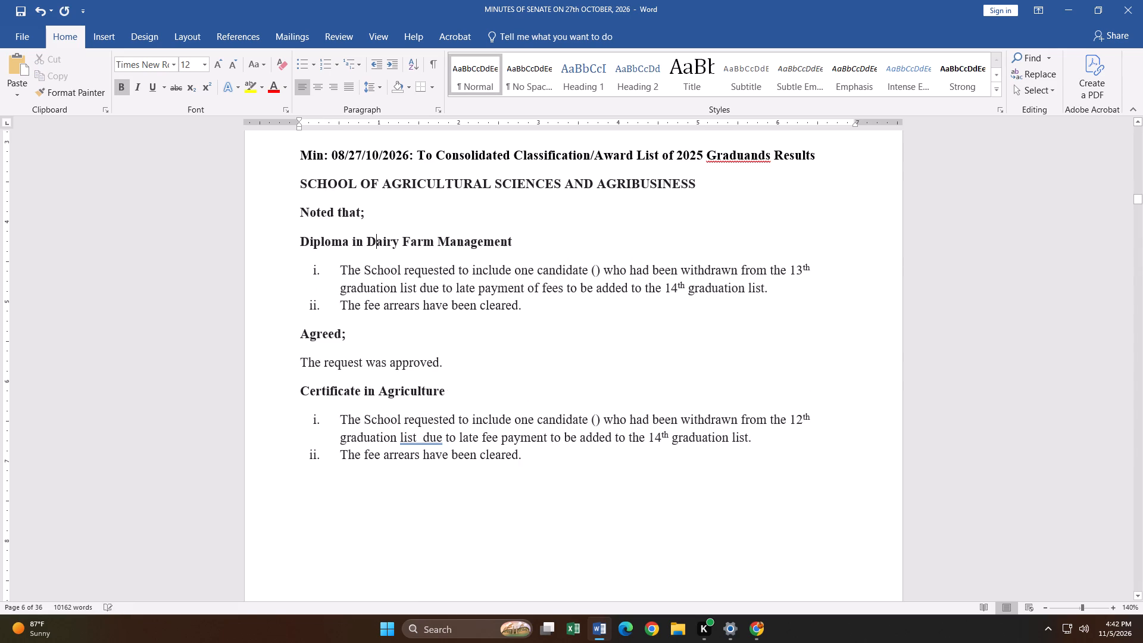
# Delete the empty brackets after "one candidate" in item i under both the Diploma and Certificate headings.
pyautogui.moveTo(601, 271); pyautogui.dragTo(588, 270)
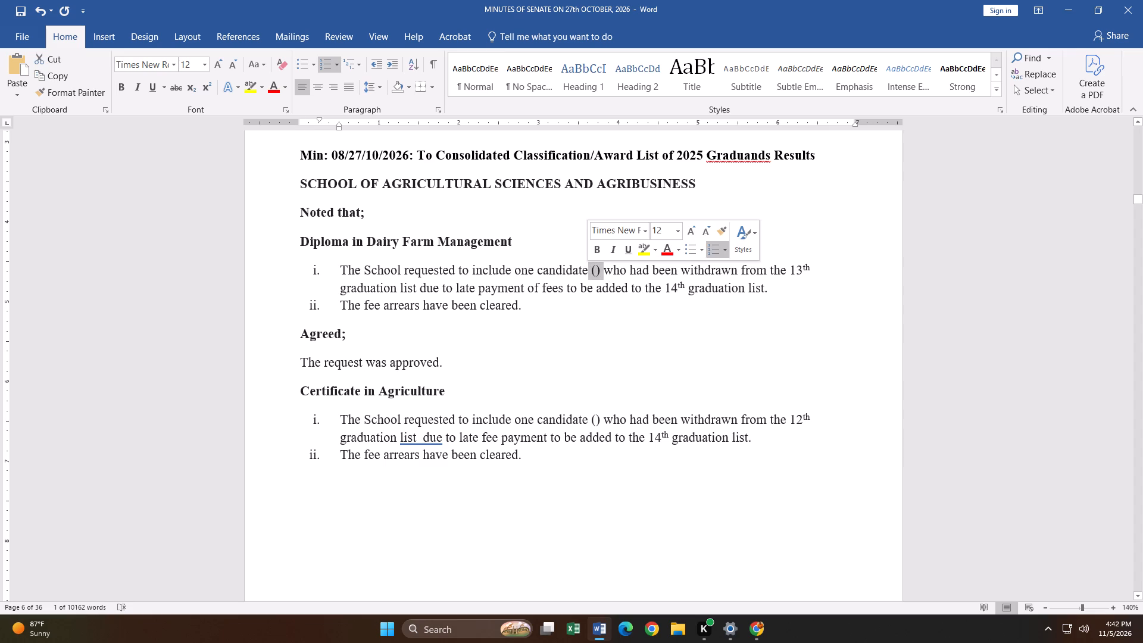
pyautogui.press('Delete')
pyautogui.press('space')
pyautogui.click(660, 338)
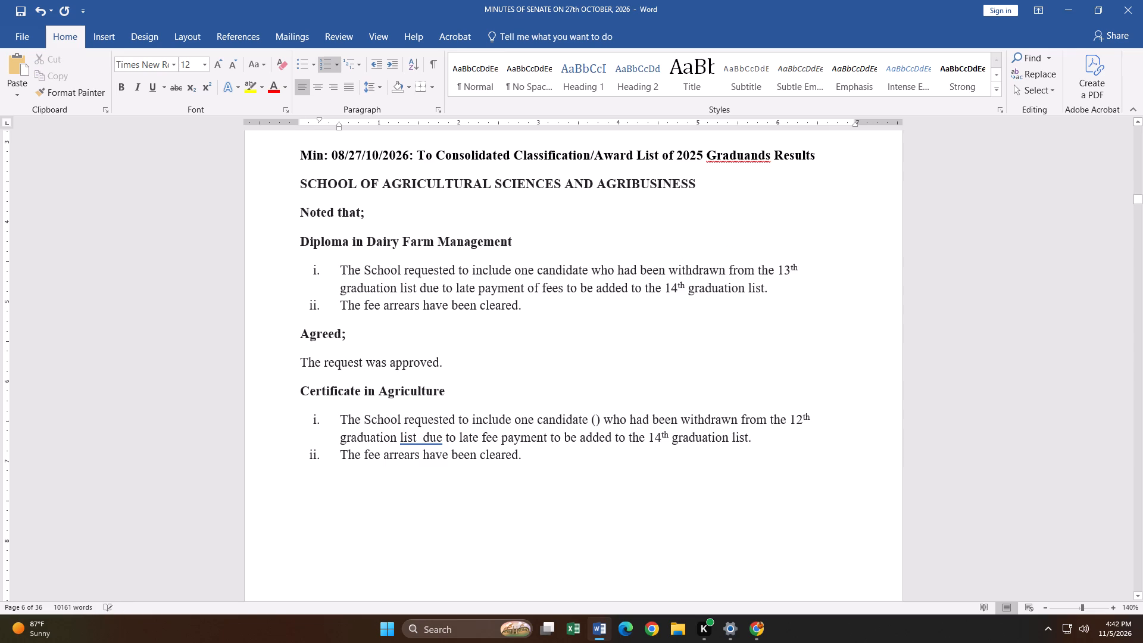
pyautogui.moveTo(604, 417); pyautogui.dragTo(596, 420)
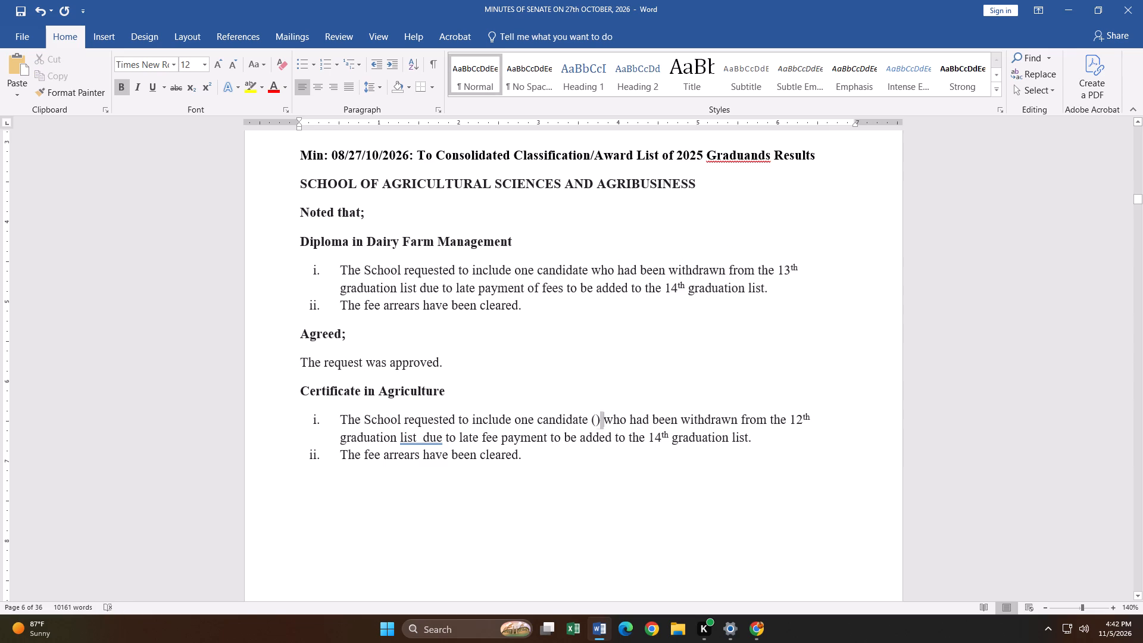
pyautogui.moveTo(596, 420); pyautogui.dragTo(590, 420)
pyautogui.press('Delete')
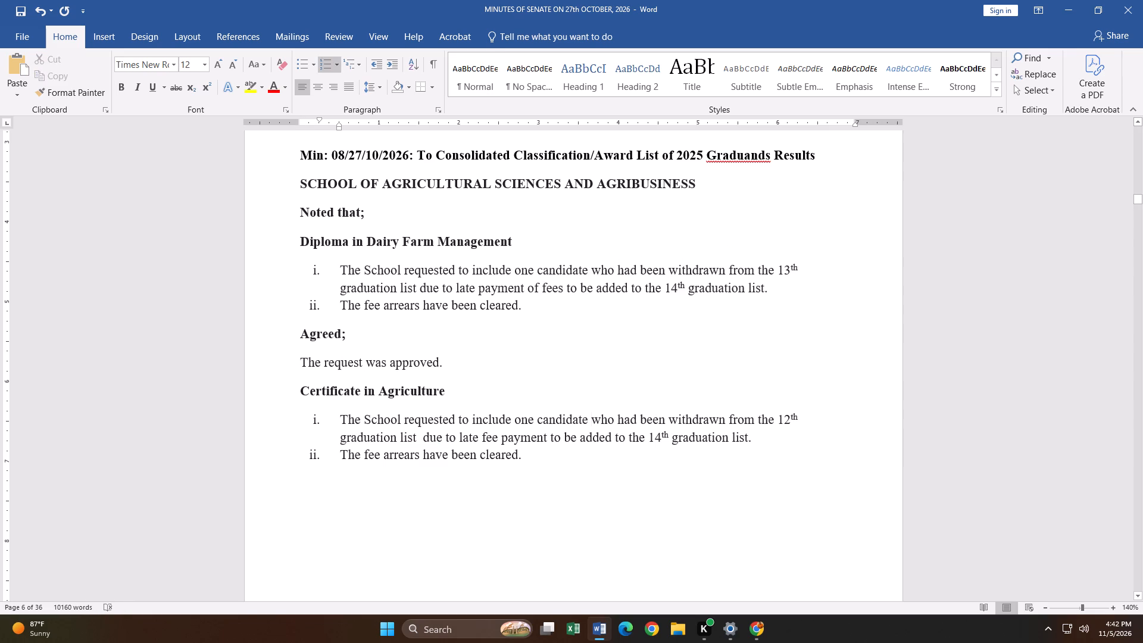
pyautogui.click(499, 479)
# Apply the grammar correction "list due" in item i under Certificate in Agriculture.
pyautogui.rightClick(421, 438)
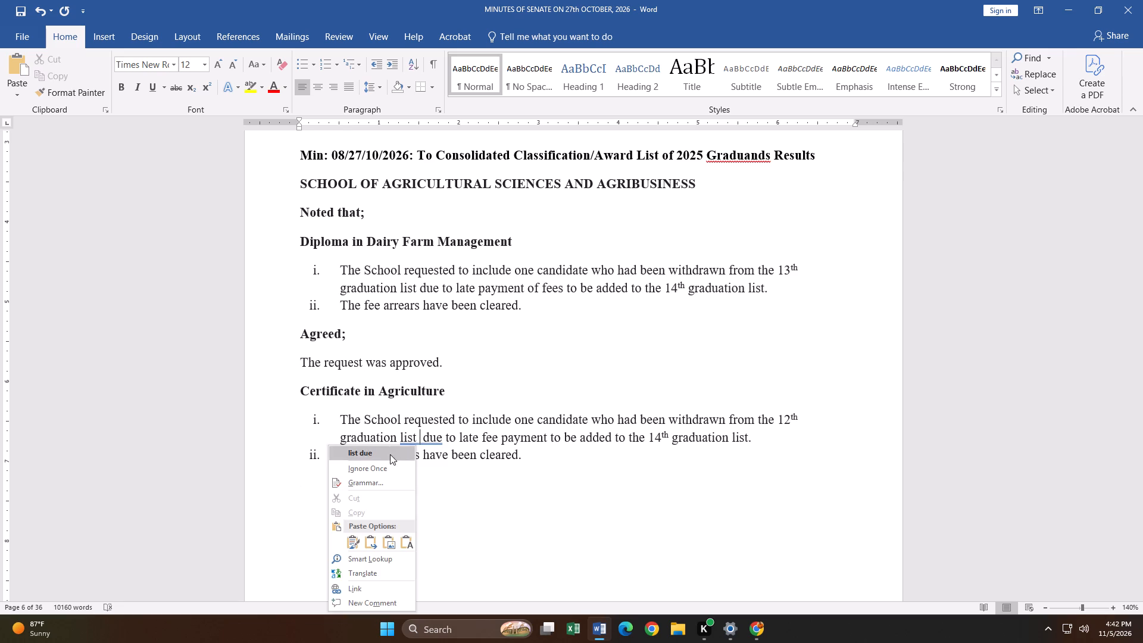
pyautogui.click(390, 454)
pyautogui.click(471, 475)
pyautogui.click(535, 455)
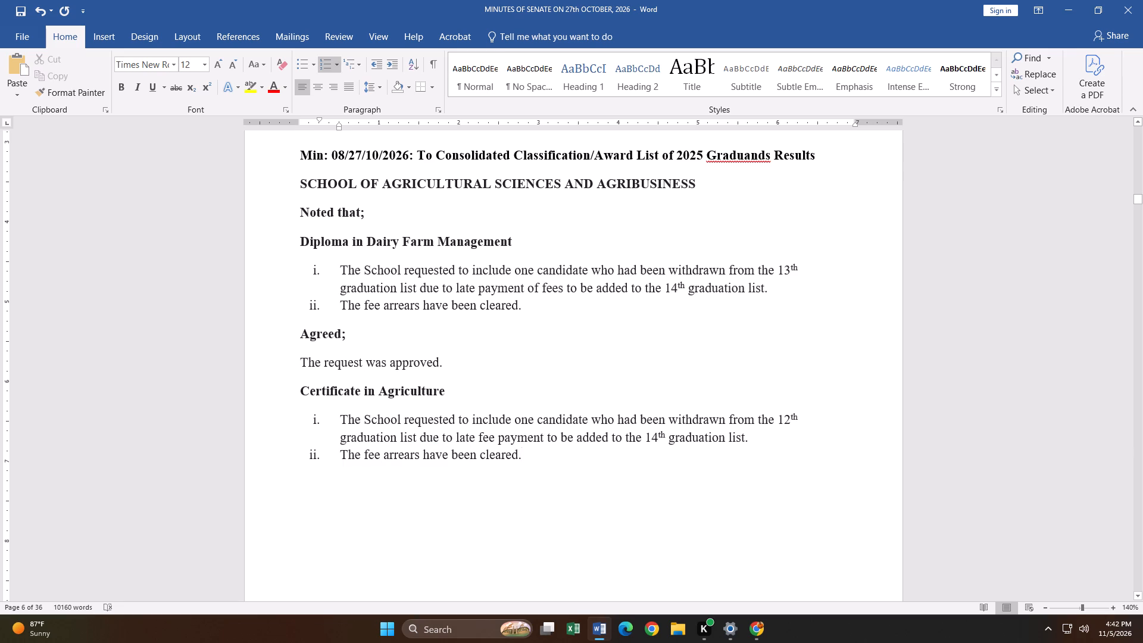
# Save the minutes document.
pyautogui.scroll(-1, 595, 449)
pyautogui.click(560, 429)
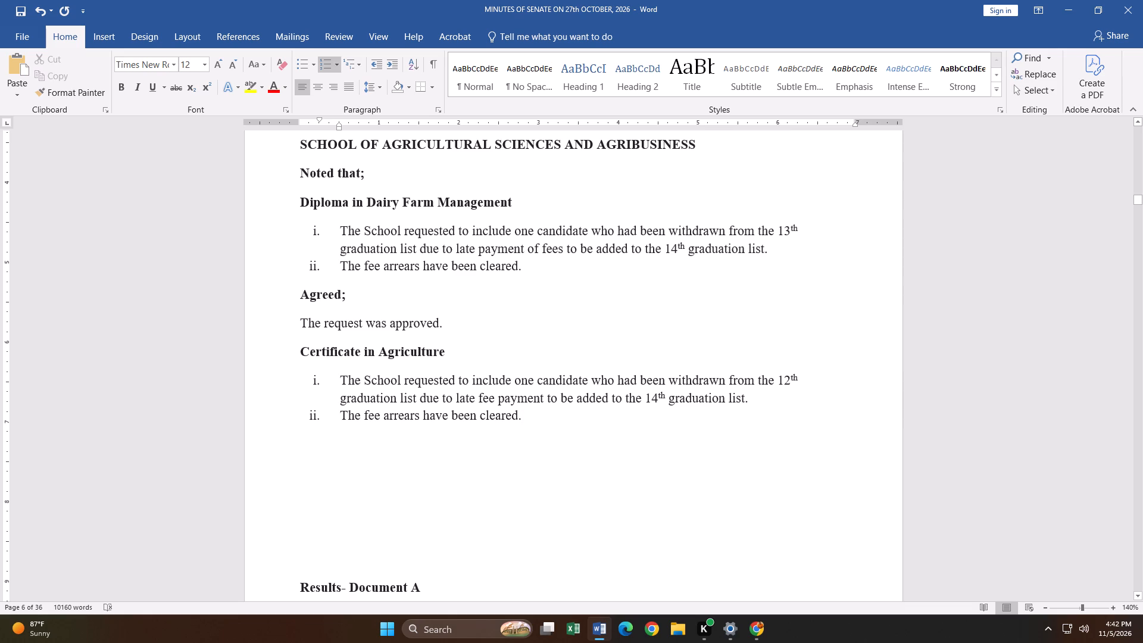
pyautogui.click(557, 422)
pyautogui.scroll(-1, 535, 427)
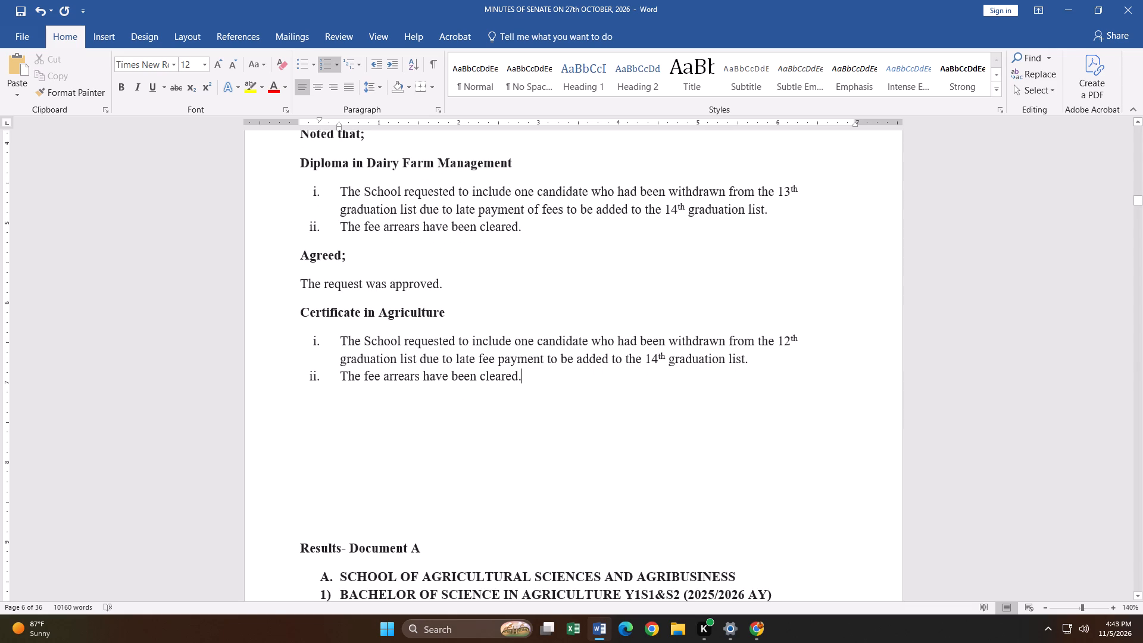
pyautogui.click(20, 8)
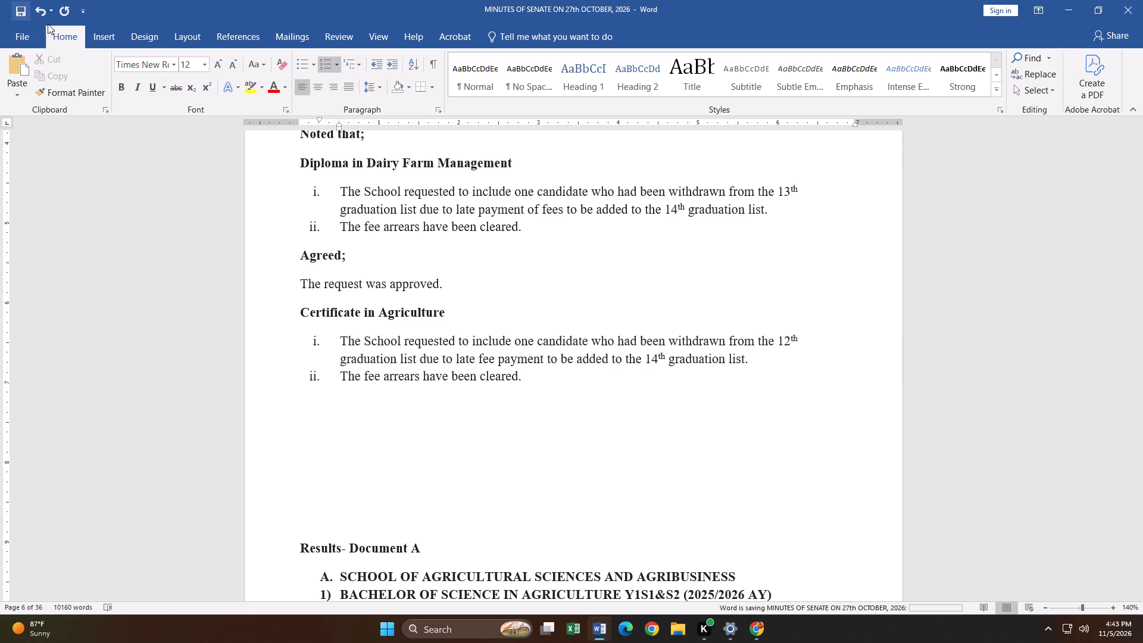
pyautogui.click(520, 345)
# Delete everything from the "Results- Document A" heading through the last item before "Min: 05/27/10/2026: Adjournment".
pyautogui.scroll(-4, 555, 371)
pyautogui.scroll(-3, 429, 367)
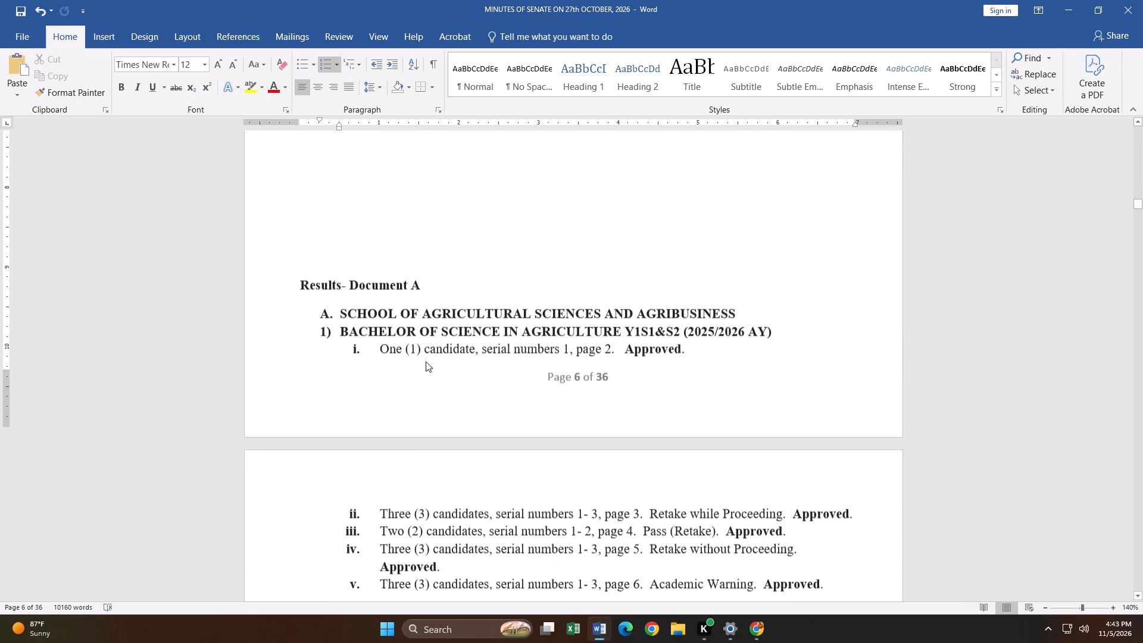
pyautogui.moveTo(303, 274); pyautogui.dragTo(426, 293)
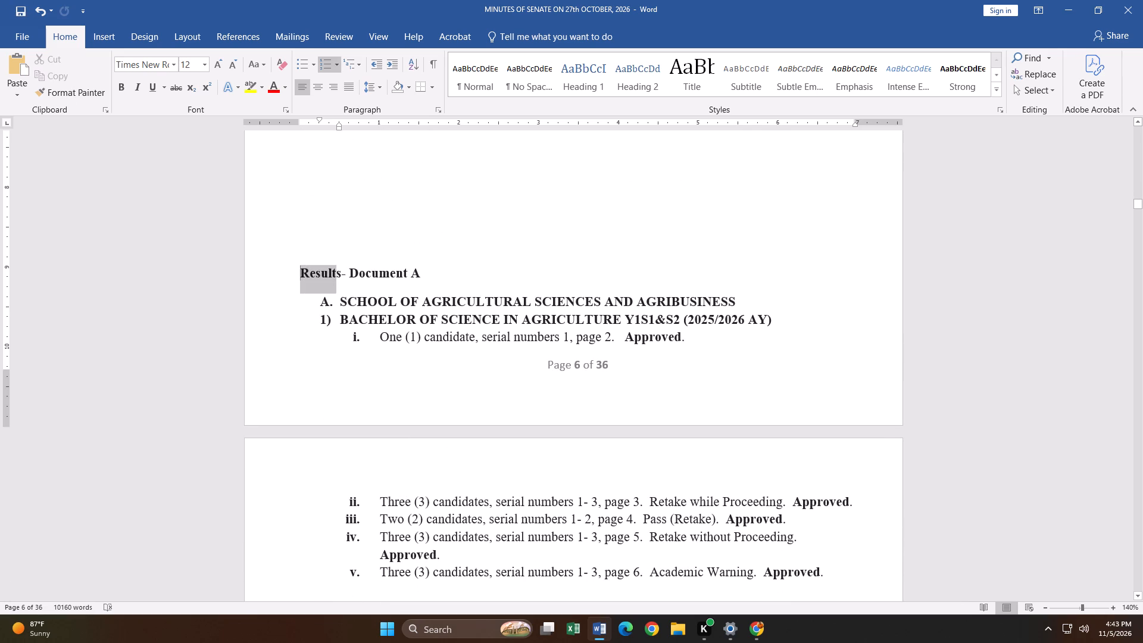
pyautogui.moveTo(426, 293); pyautogui.dragTo(775, 642)
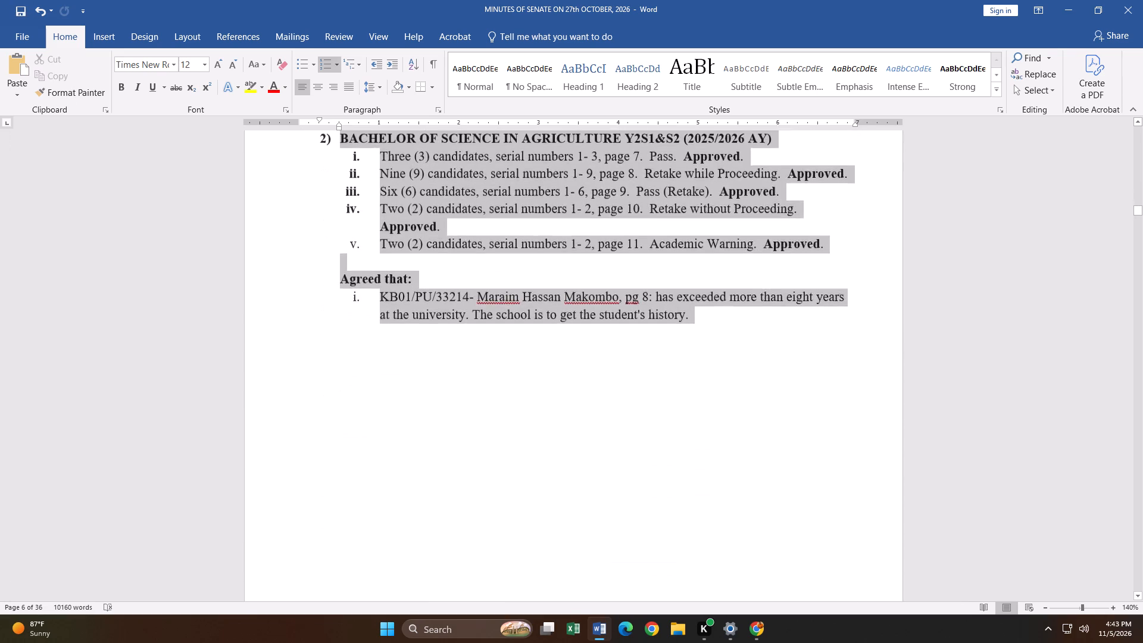
pyautogui.moveTo(775, 642); pyautogui.dragTo(717, 167)
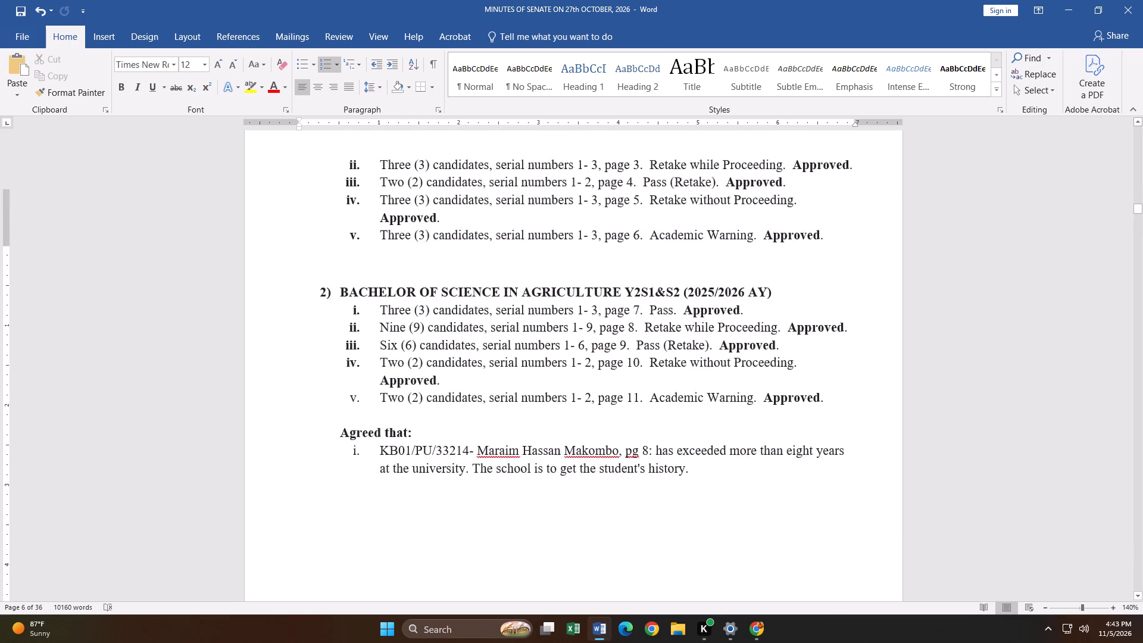
pyautogui.moveTo(717, 167); pyautogui.dragTo(761, 642)
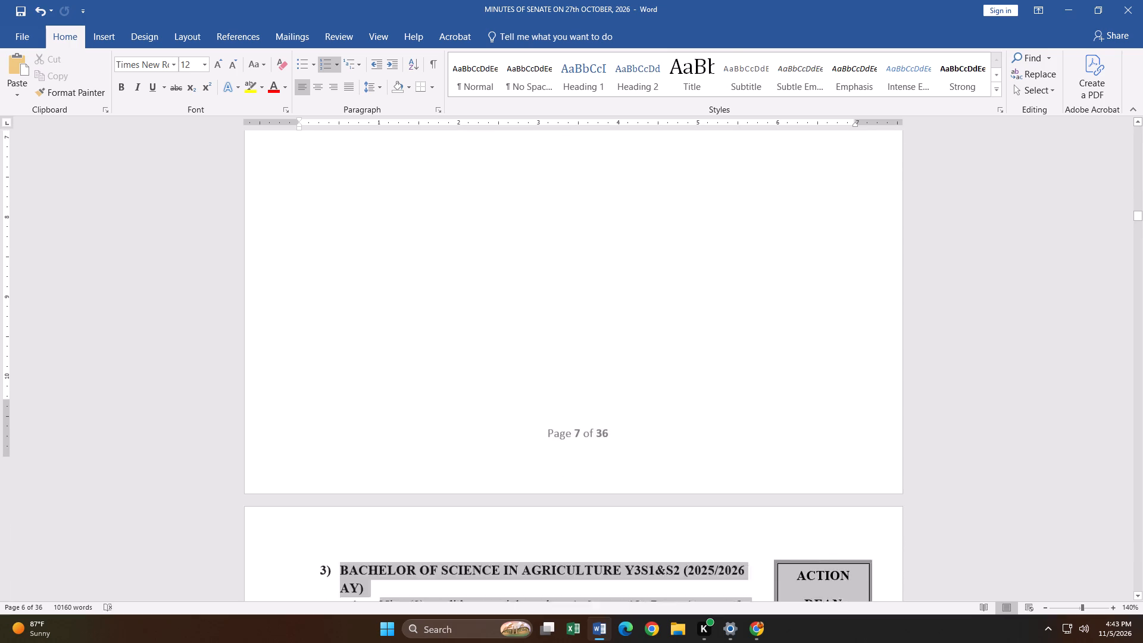
pyautogui.moveTo(761, 642); pyautogui.dragTo(742, 591)
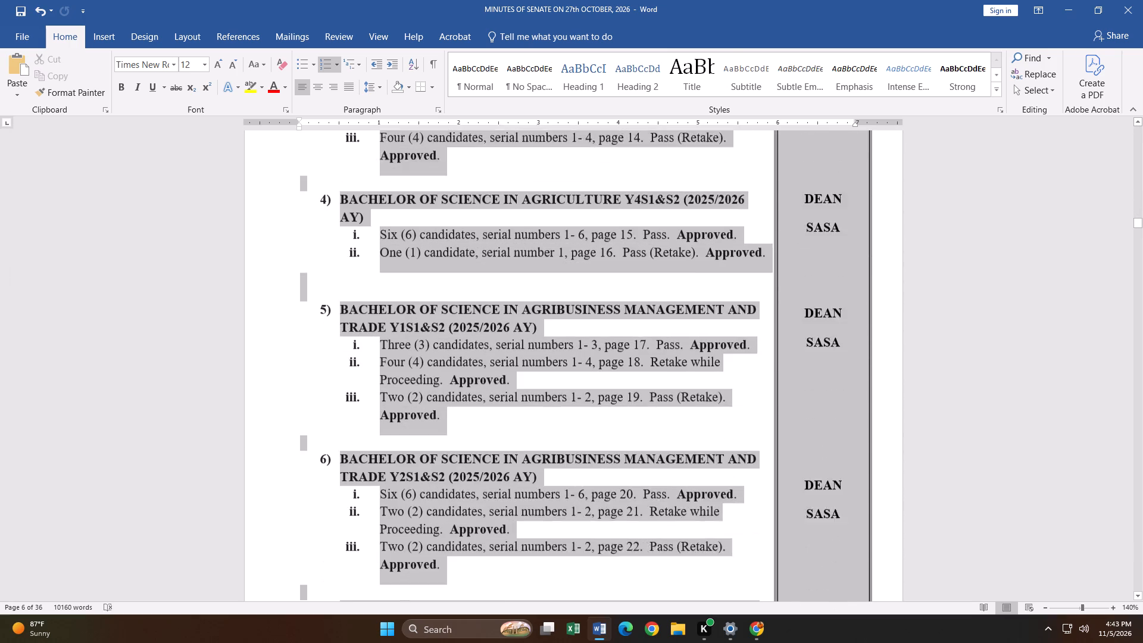
pyautogui.moveTo(742, 591); pyautogui.dragTo(688, 641)
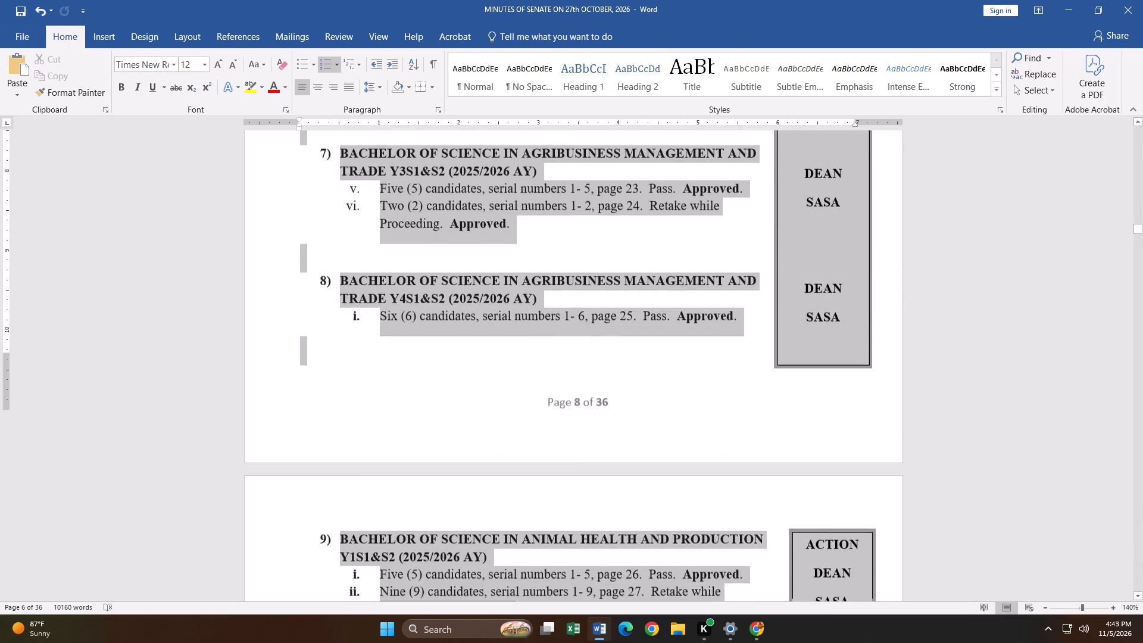
pyautogui.moveTo(688, 641); pyautogui.dragTo(688, 640)
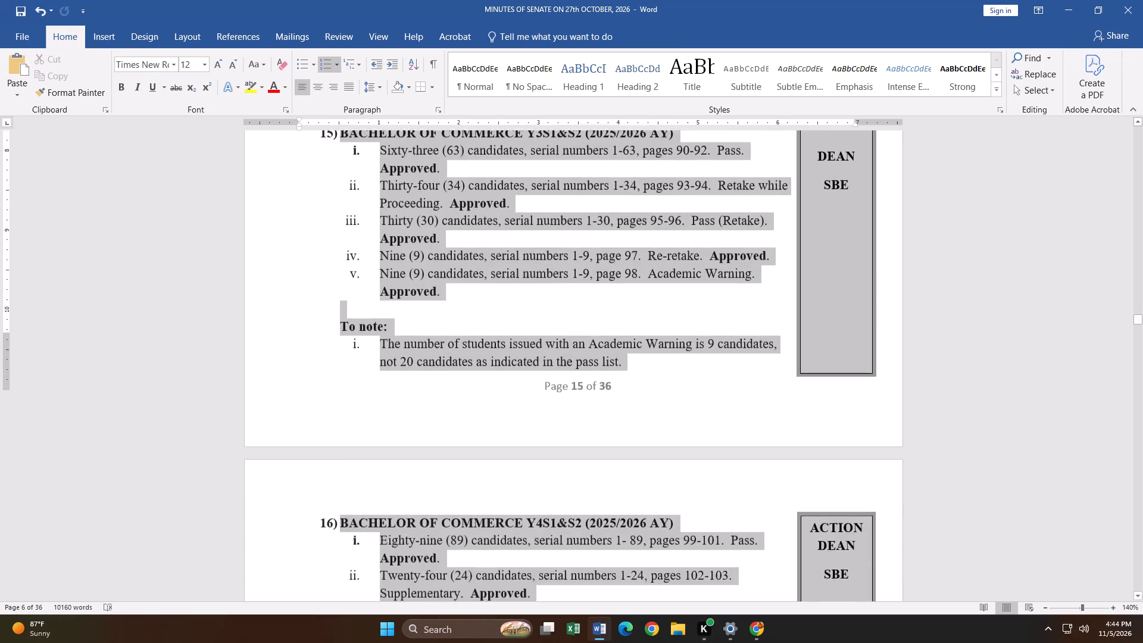
pyautogui.moveTo(688, 640); pyautogui.dragTo(677, 629)
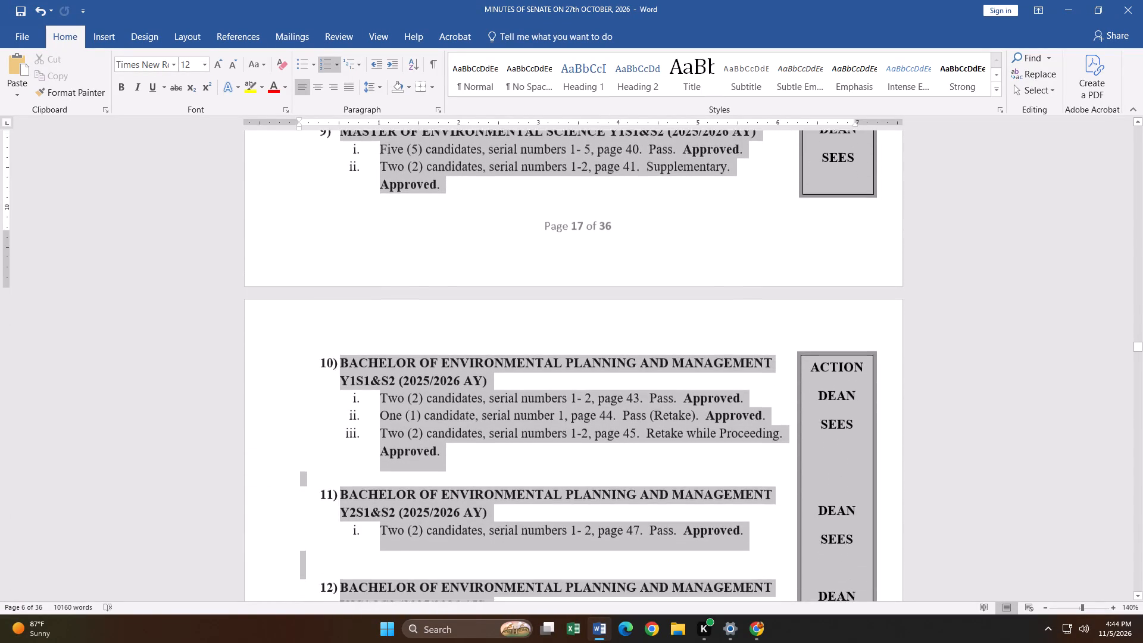
pyautogui.moveTo(677, 629); pyautogui.dragTo(677, 630)
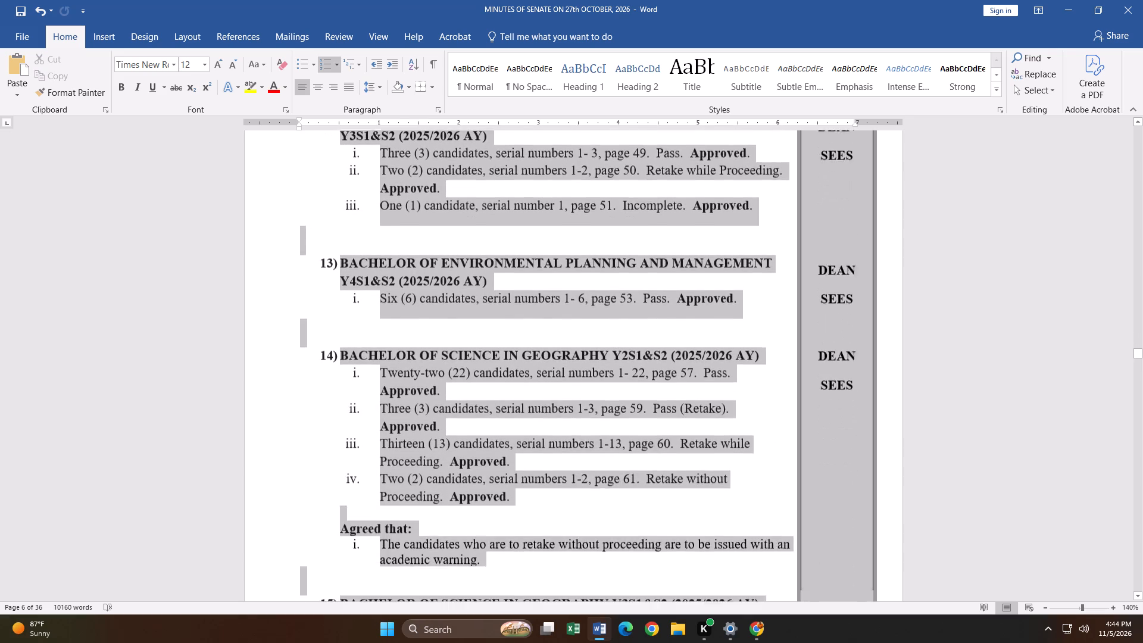
pyautogui.moveTo(677, 630); pyautogui.dragTo(677, 632)
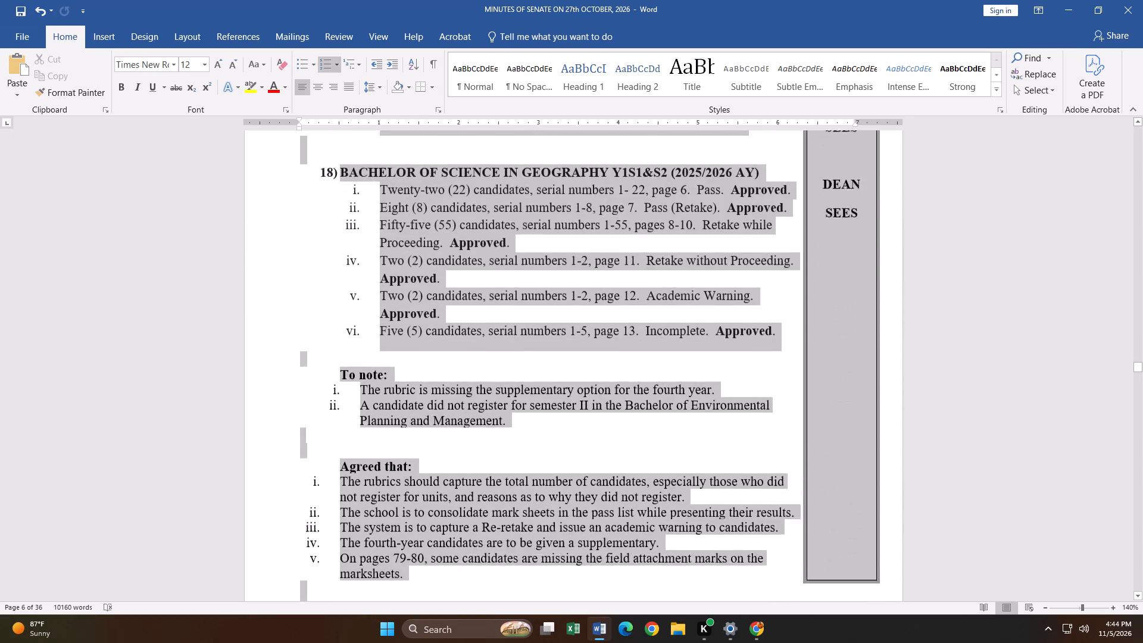
pyautogui.moveTo(677, 632); pyautogui.dragTo(675, 642)
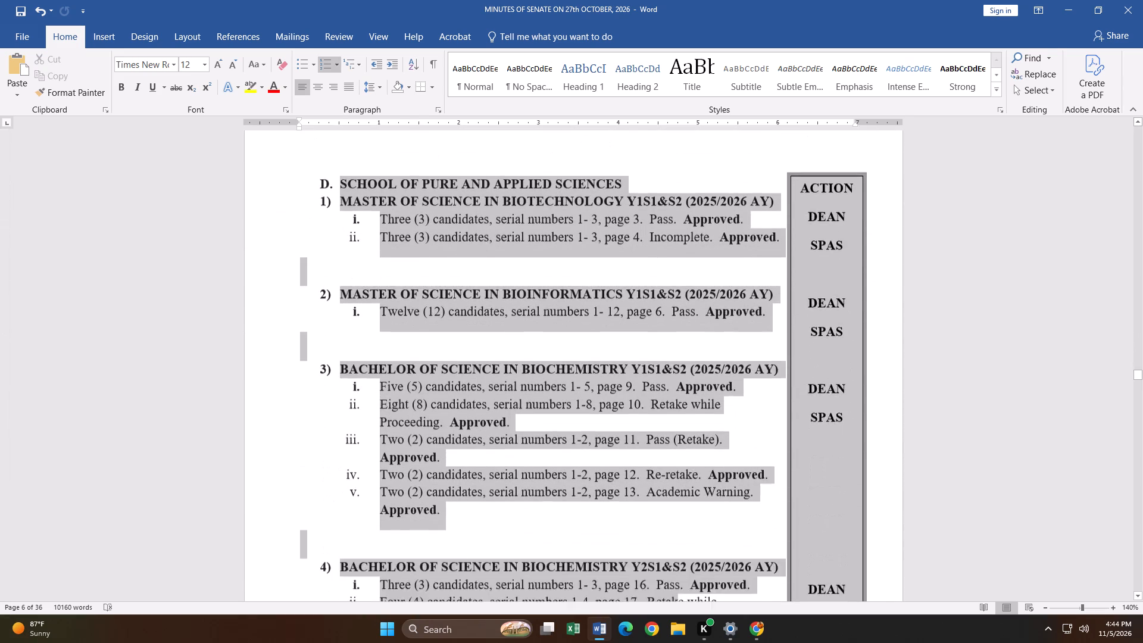
pyautogui.moveTo(675, 642); pyautogui.dragTo(681, 642)
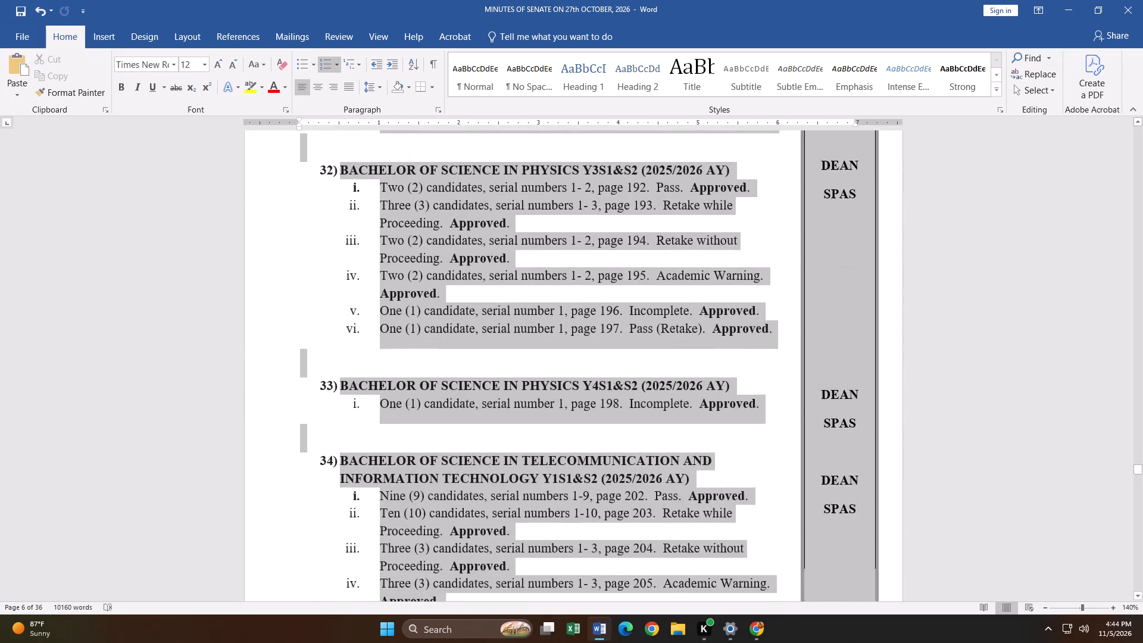
pyautogui.moveTo(681, 642); pyautogui.dragTo(680, 642)
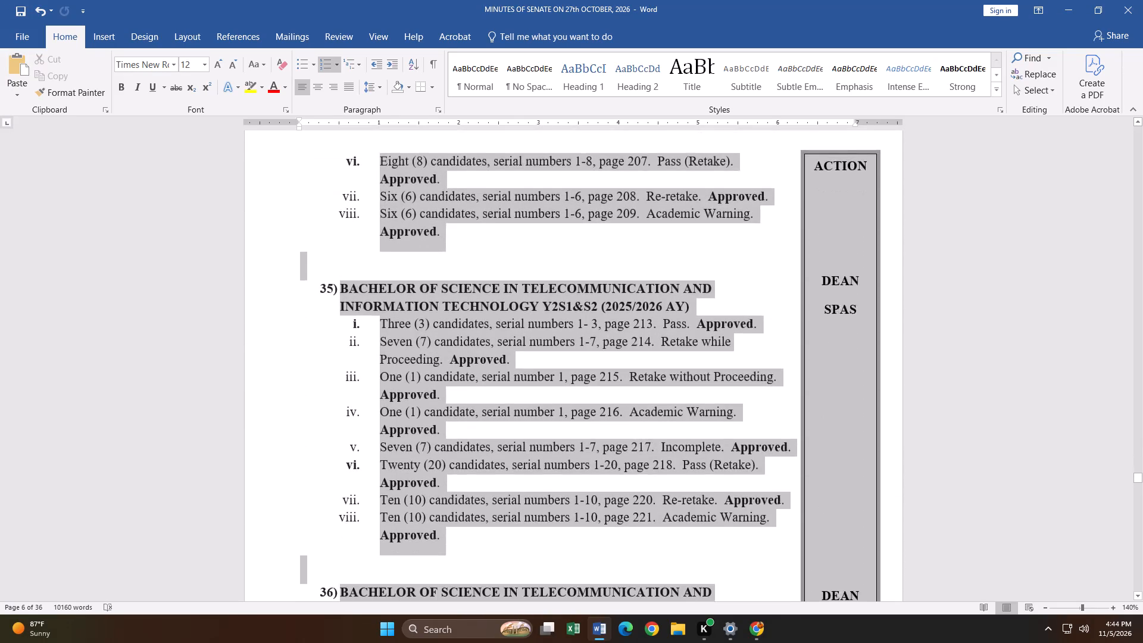
pyautogui.moveTo(680, 642); pyautogui.dragTo(683, 642)
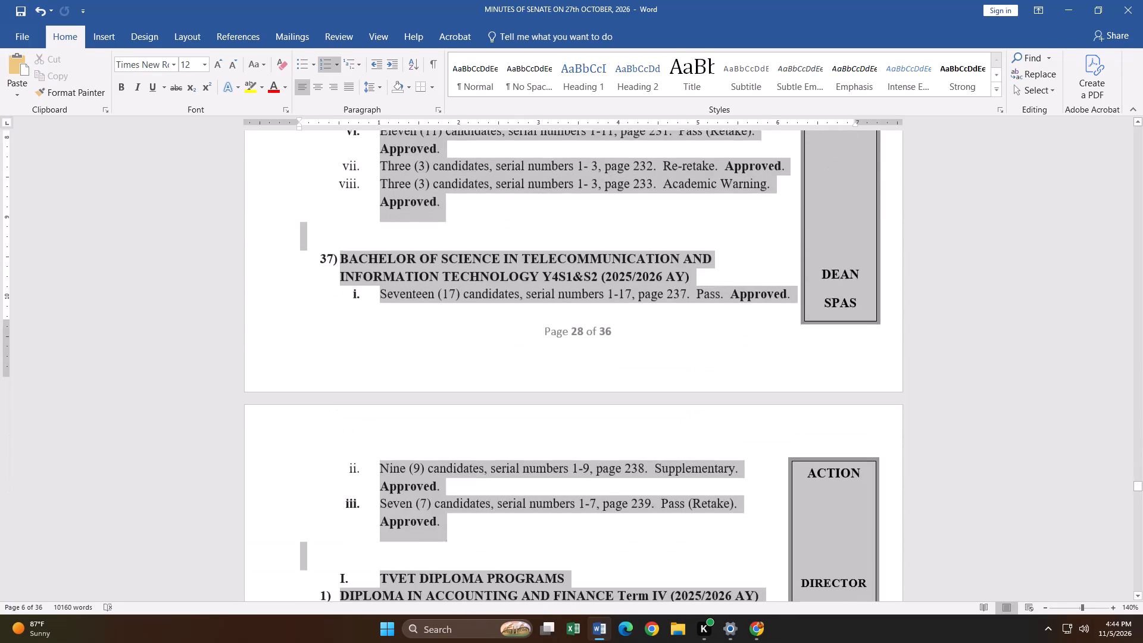
pyautogui.moveTo(683, 642); pyautogui.dragTo(685, 642)
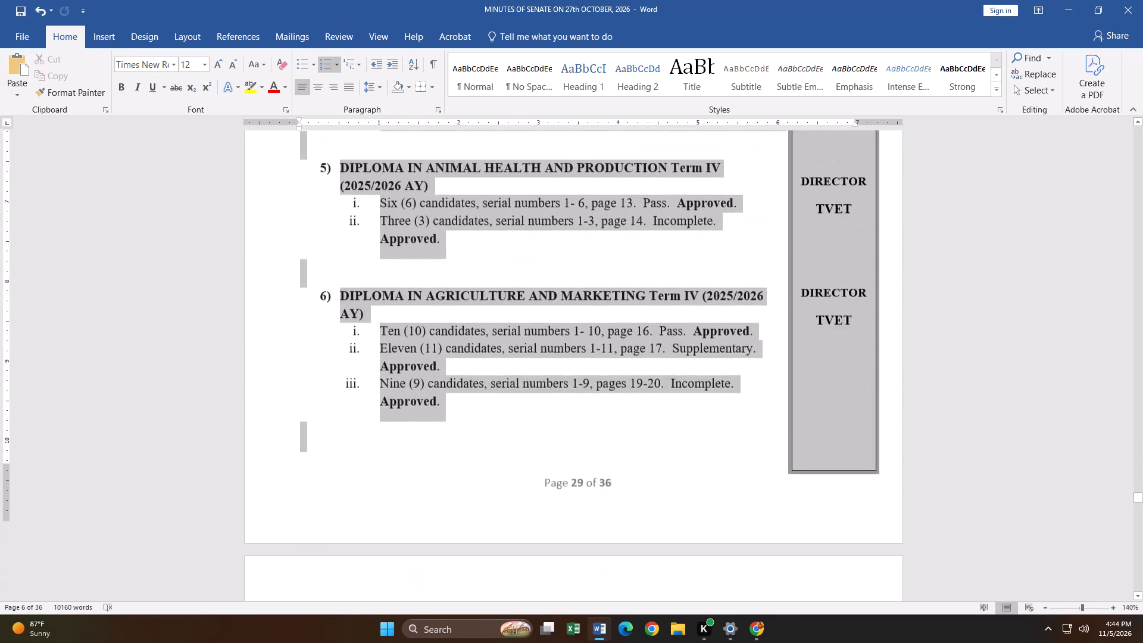
pyautogui.moveTo(685, 642); pyautogui.dragTo(685, 641)
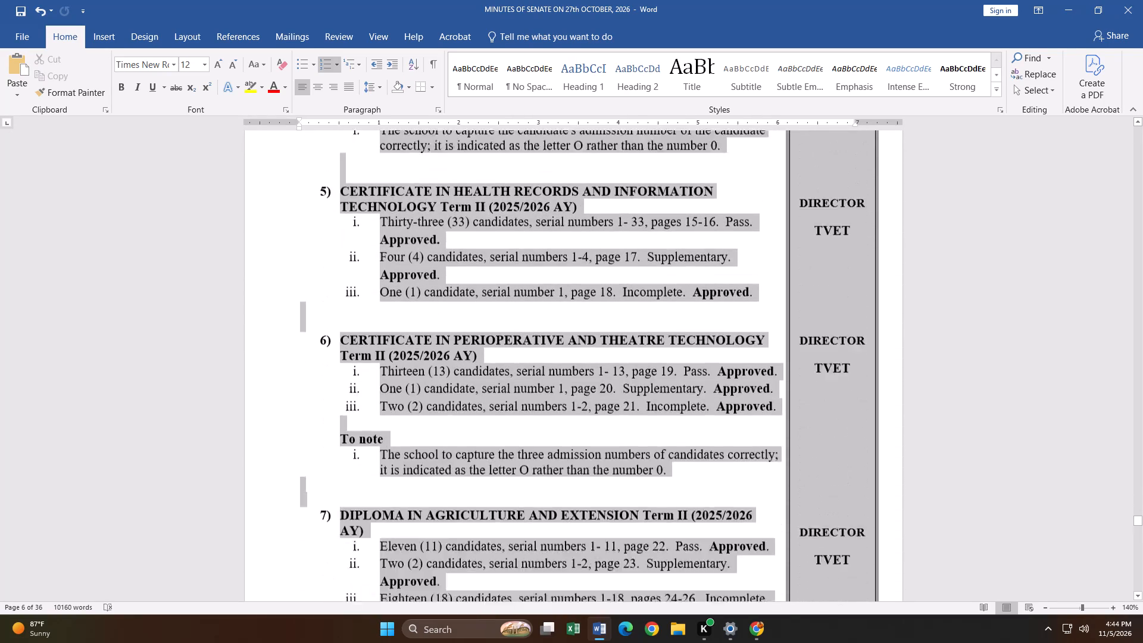
pyautogui.moveTo(685, 641); pyautogui.dragTo(686, 642)
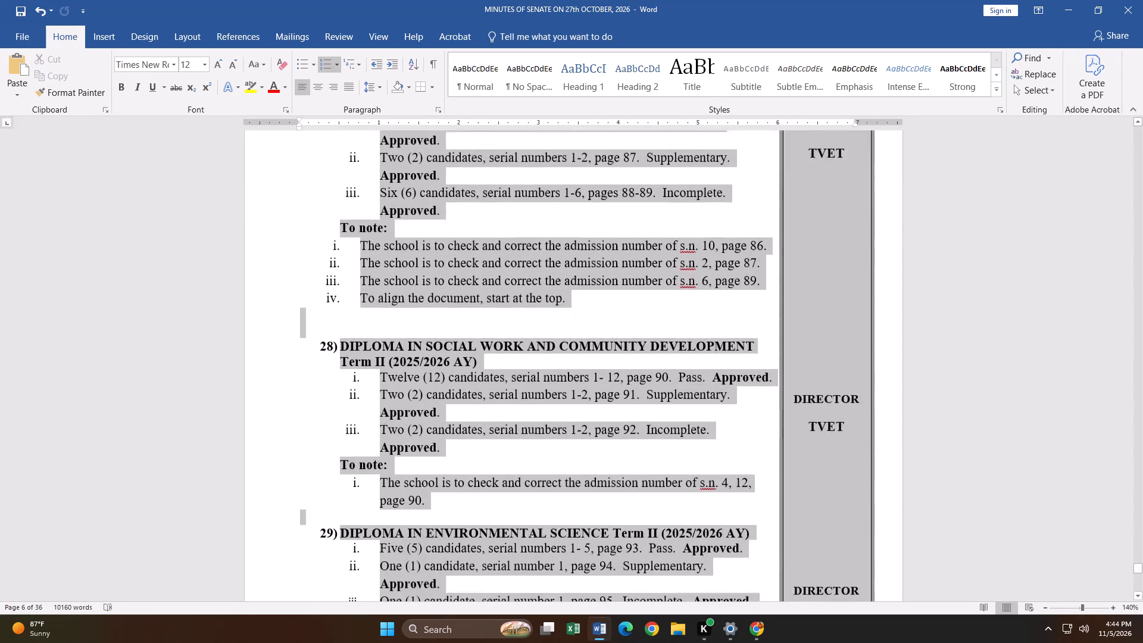
pyautogui.moveTo(686, 642); pyautogui.dragTo(682, 519)
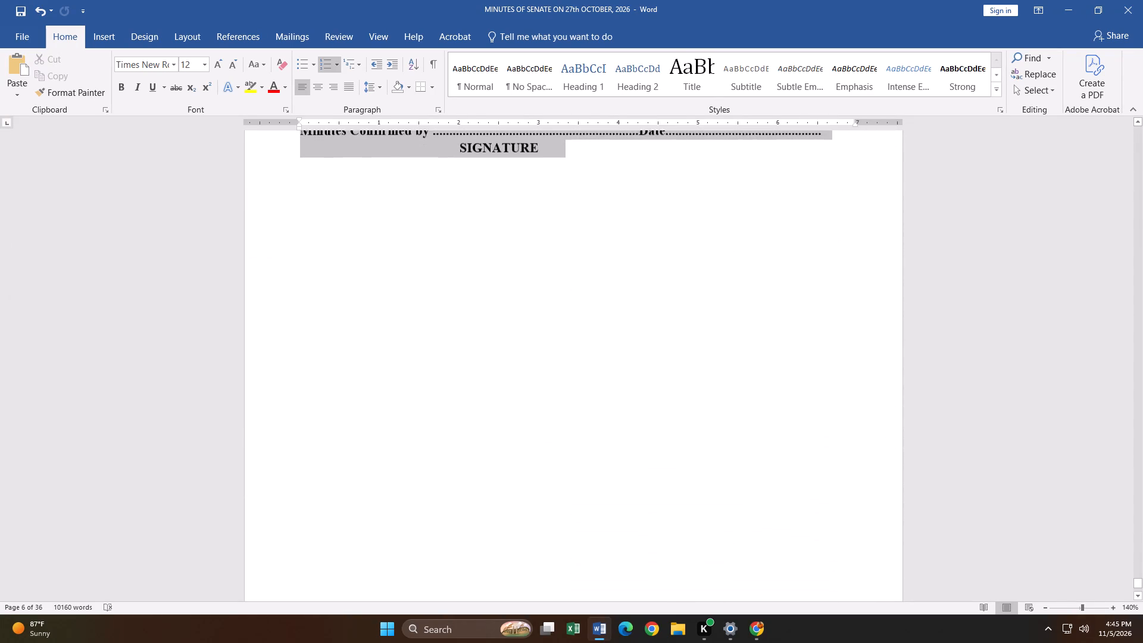
pyautogui.moveTo(682, 519); pyautogui.dragTo(589, 170)
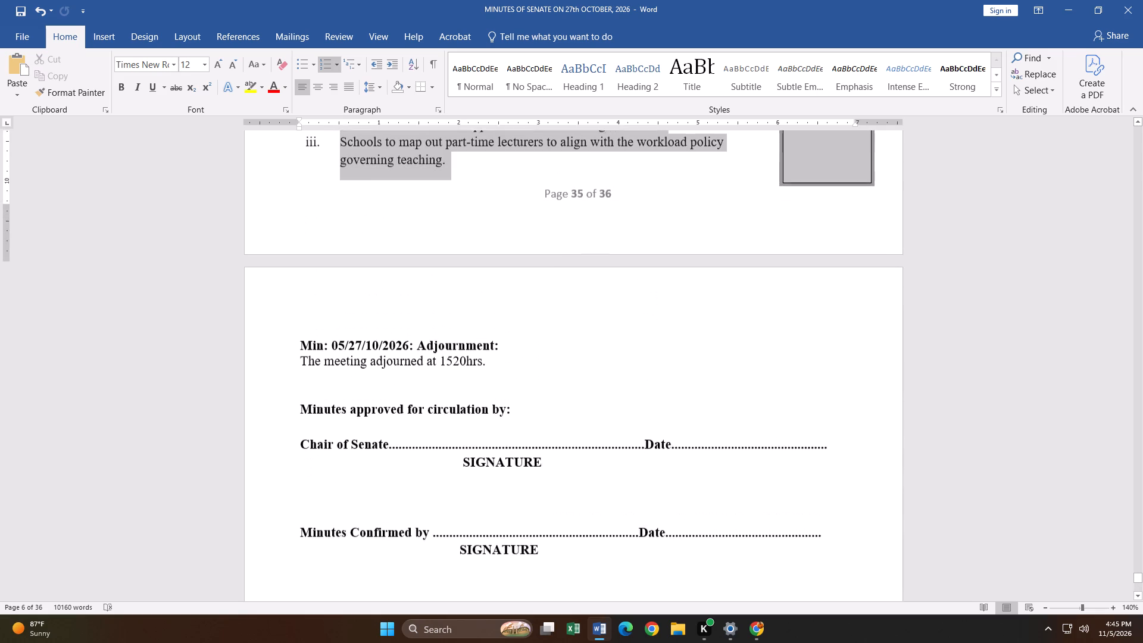
pyautogui.moveTo(589, 170); pyautogui.dragTo(587, 194)
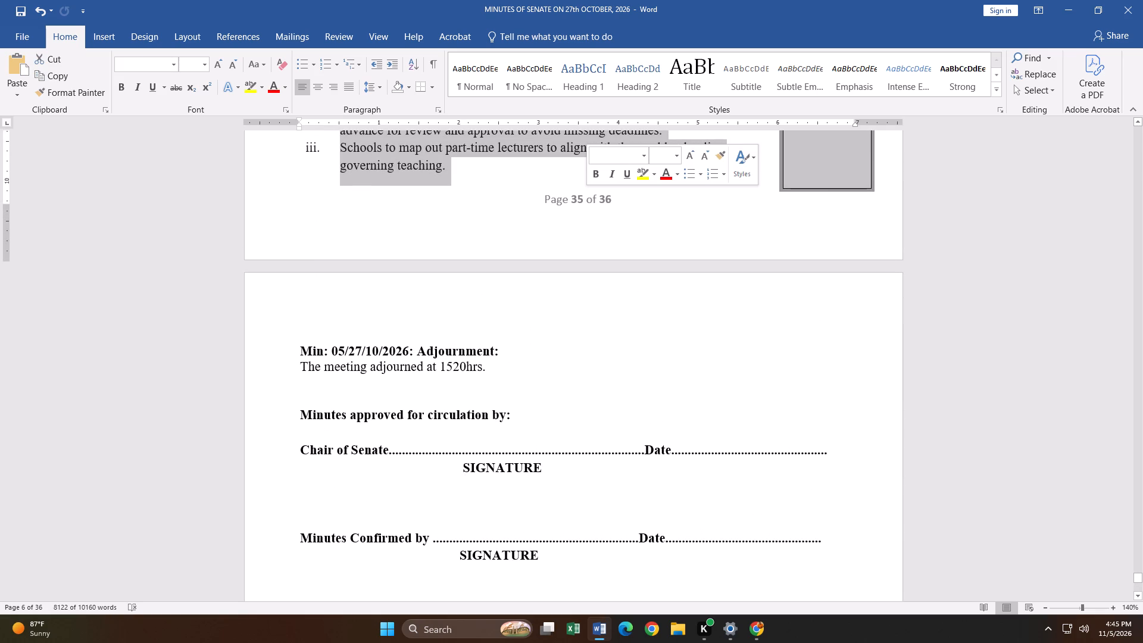
pyautogui.press('Delete')
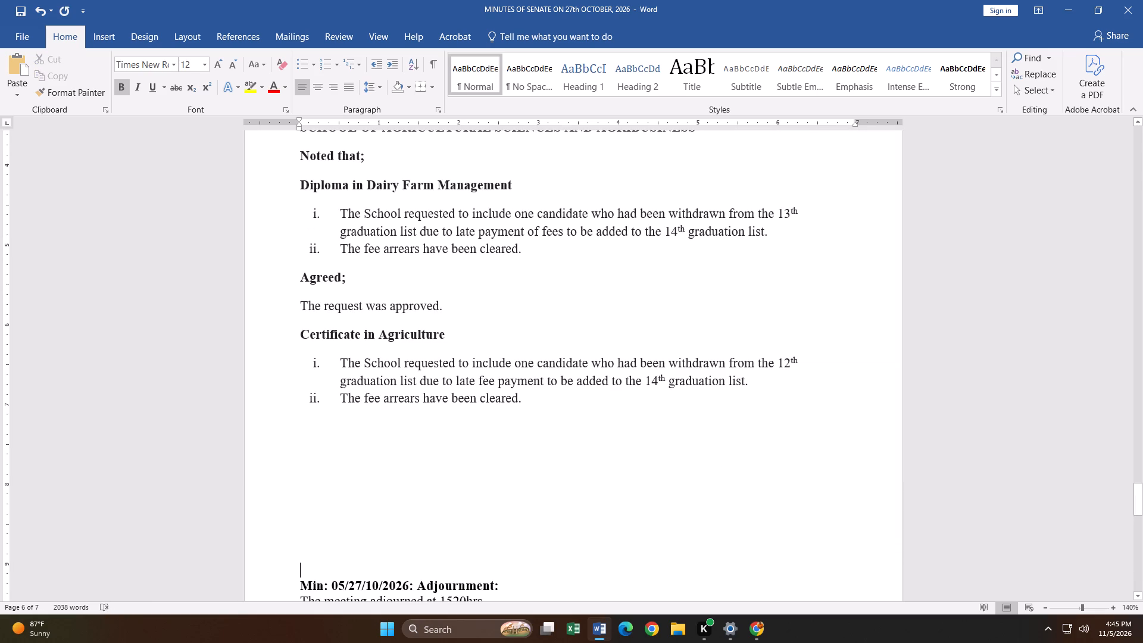
# Remove the surplus blank lines between the Certificate in Agriculture items and the "Min: 05/27/10/2026: Adjournment" heading.
pyautogui.scroll(-3, 430, 338)
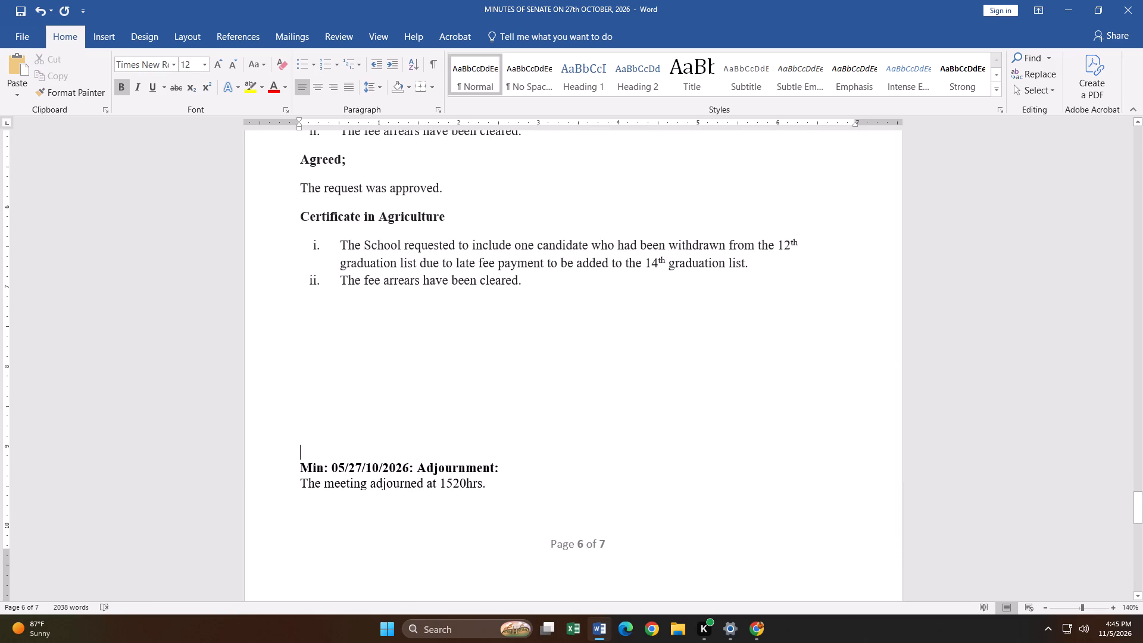
pyautogui.scroll(3, 333, 411)
pyautogui.press('BackSpace')
pyautogui.press('BackSpace')
pyautogui.press('BackSpace')
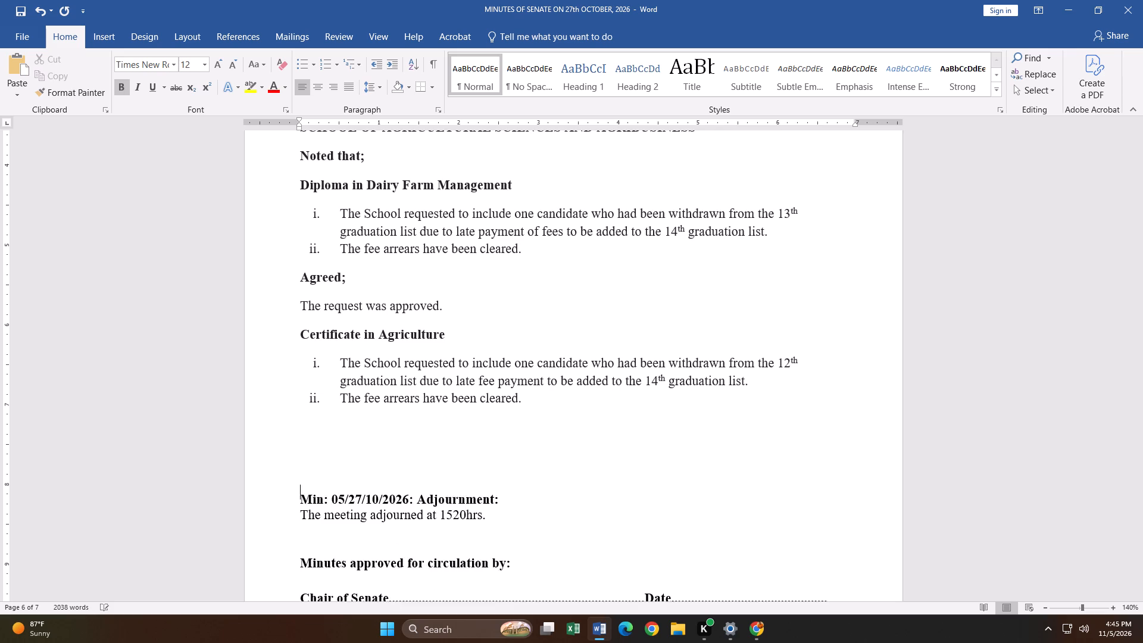
pyautogui.press('BackSpace')
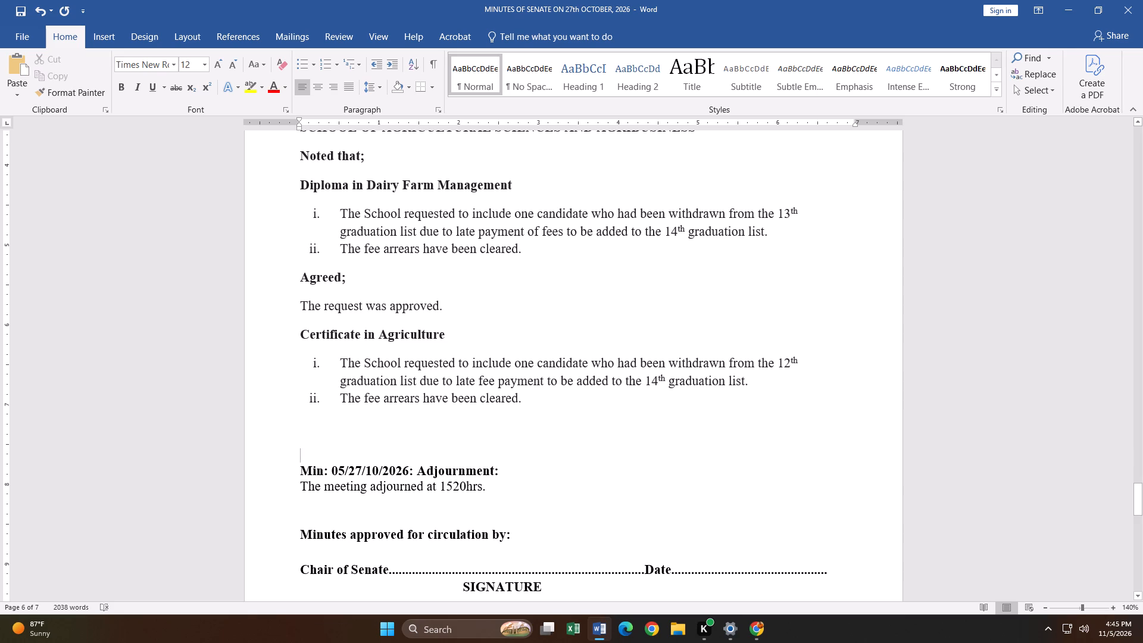
# Change the meeting's adjournment time under the Adjournment heading to 11:51AM.
pyautogui.click(465, 486)
pyautogui.click(499, 487)
pyautogui.press('BackSpace')
pyautogui.press('BackSpace')
pyautogui.press('BackSpace')
pyautogui.press('BackSpace')
pyautogui.press('BackSpace')
pyautogui.press('BackSpace')
pyautogui.press('BackSpace')
pyautogui.press('BackSpace')
pyautogui.press('BackSpace')
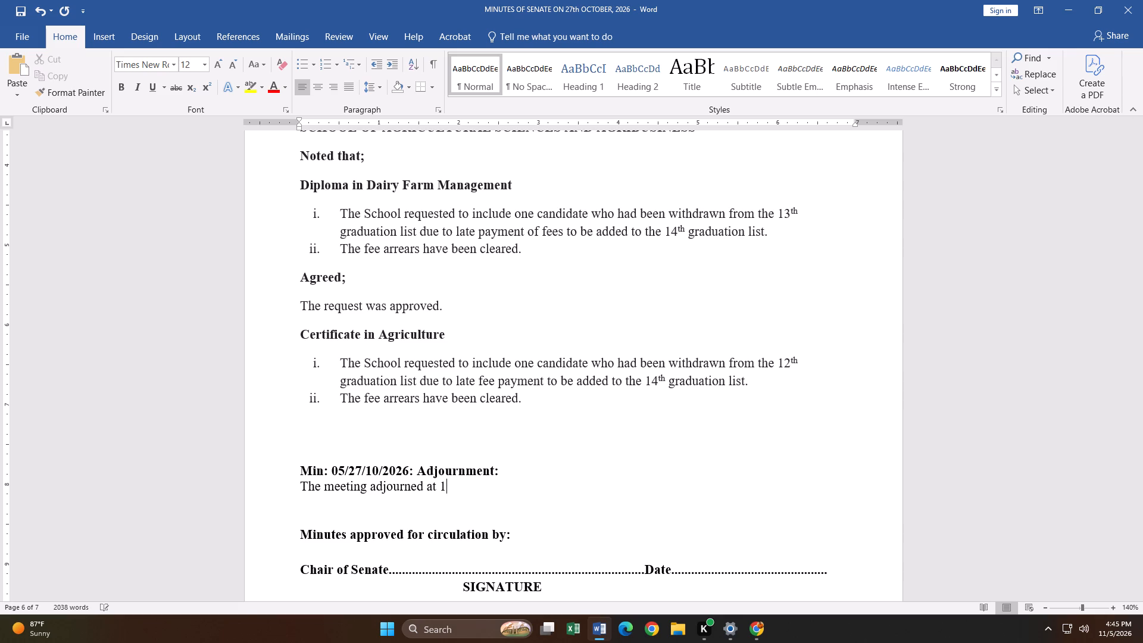
pyautogui.press('1')
pyautogui.hotkey('shift', ':')
pyautogui.write('51')
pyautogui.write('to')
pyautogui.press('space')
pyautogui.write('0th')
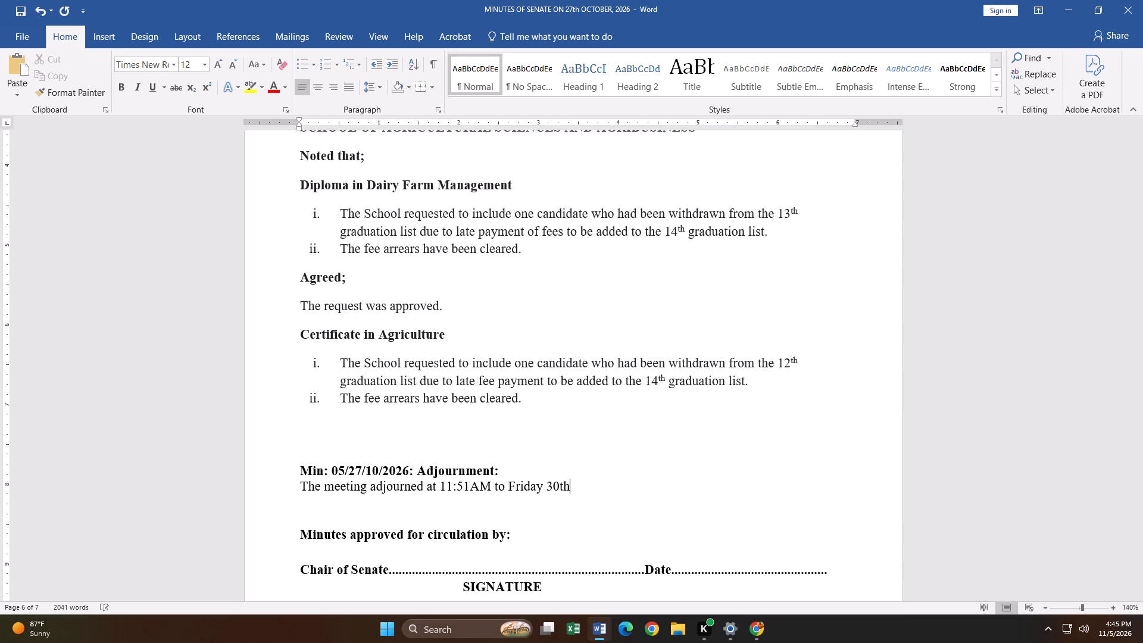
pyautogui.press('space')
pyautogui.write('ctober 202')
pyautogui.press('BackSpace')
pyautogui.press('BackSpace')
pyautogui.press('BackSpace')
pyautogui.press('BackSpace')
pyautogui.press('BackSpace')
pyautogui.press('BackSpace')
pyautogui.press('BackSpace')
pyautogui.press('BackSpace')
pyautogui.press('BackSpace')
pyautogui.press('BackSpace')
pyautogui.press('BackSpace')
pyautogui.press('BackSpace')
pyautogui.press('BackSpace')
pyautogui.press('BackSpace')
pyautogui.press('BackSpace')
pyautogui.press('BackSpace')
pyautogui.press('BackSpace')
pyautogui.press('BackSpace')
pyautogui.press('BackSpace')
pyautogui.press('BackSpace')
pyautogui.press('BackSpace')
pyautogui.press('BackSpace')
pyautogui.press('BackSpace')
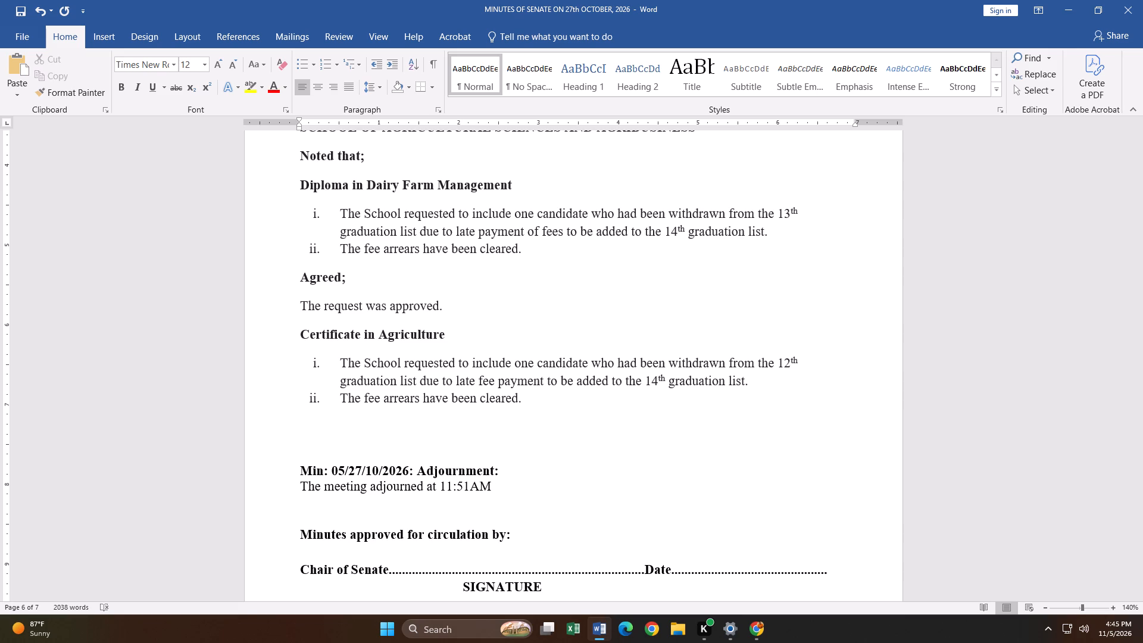
# Add the line "The next Senate meeting would be held on Friday 30th October 2026." below the adjournment time.
pyautogui.press(',')
pyautogui.press('Return')
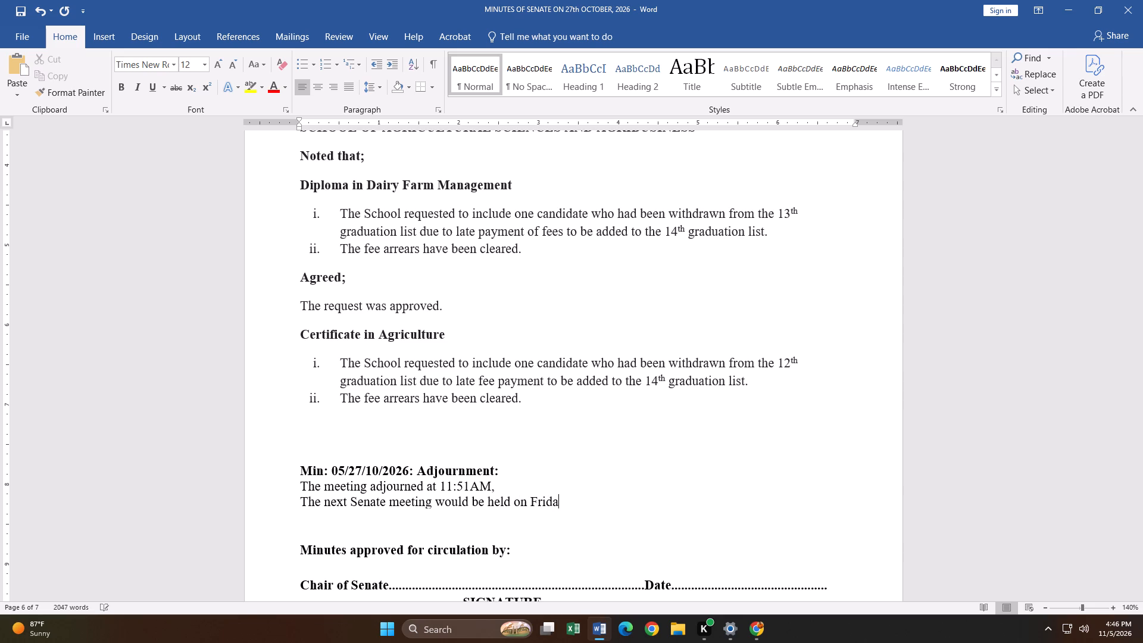
pyautogui.press('BackSpace')
pyautogui.write('0th')
pyautogui.press('space')
pyautogui.write('26')
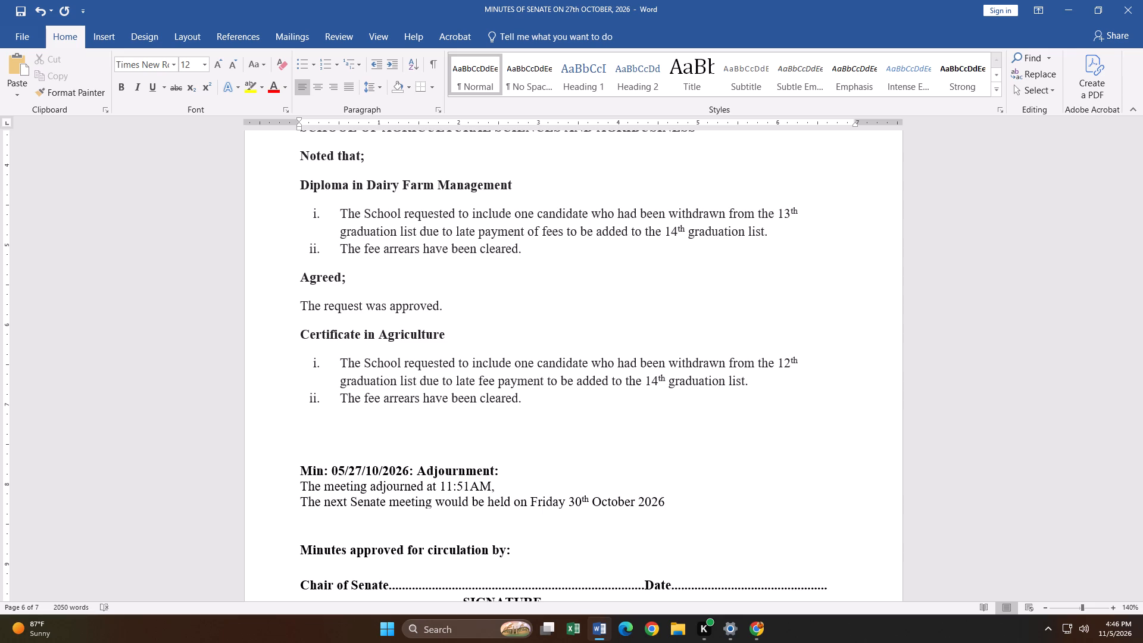
pyautogui.press('.')
# Format the adjournment time and next-meeting lines as a bulleted list.
pyautogui.moveTo(673, 505); pyautogui.dragTo(293, 486)
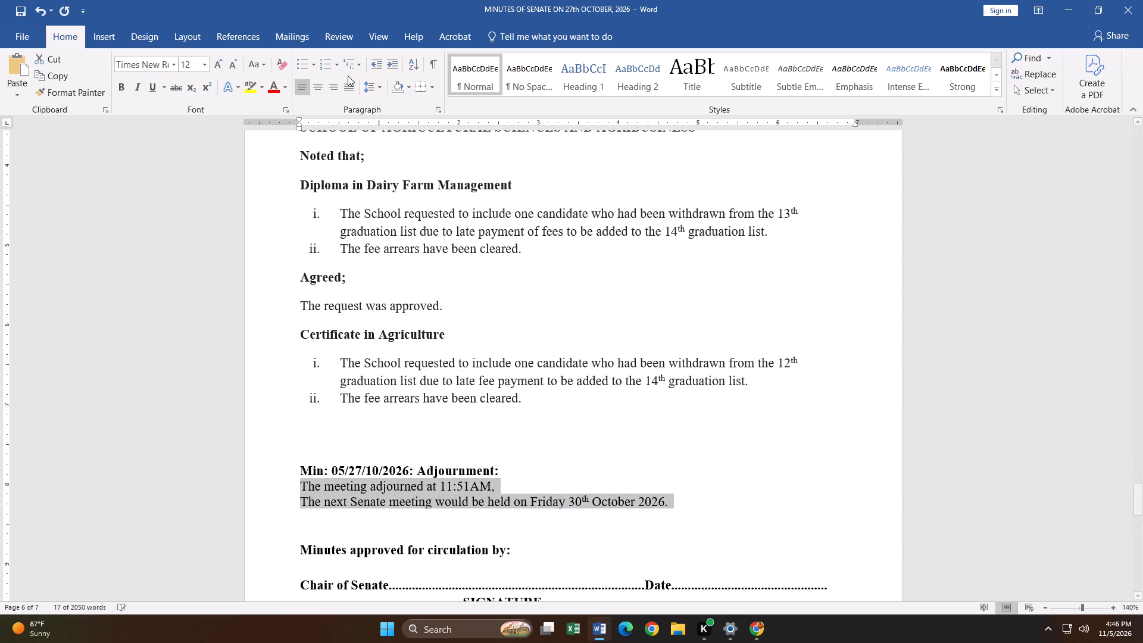
pyautogui.click(297, 59)
pyautogui.click(519, 416)
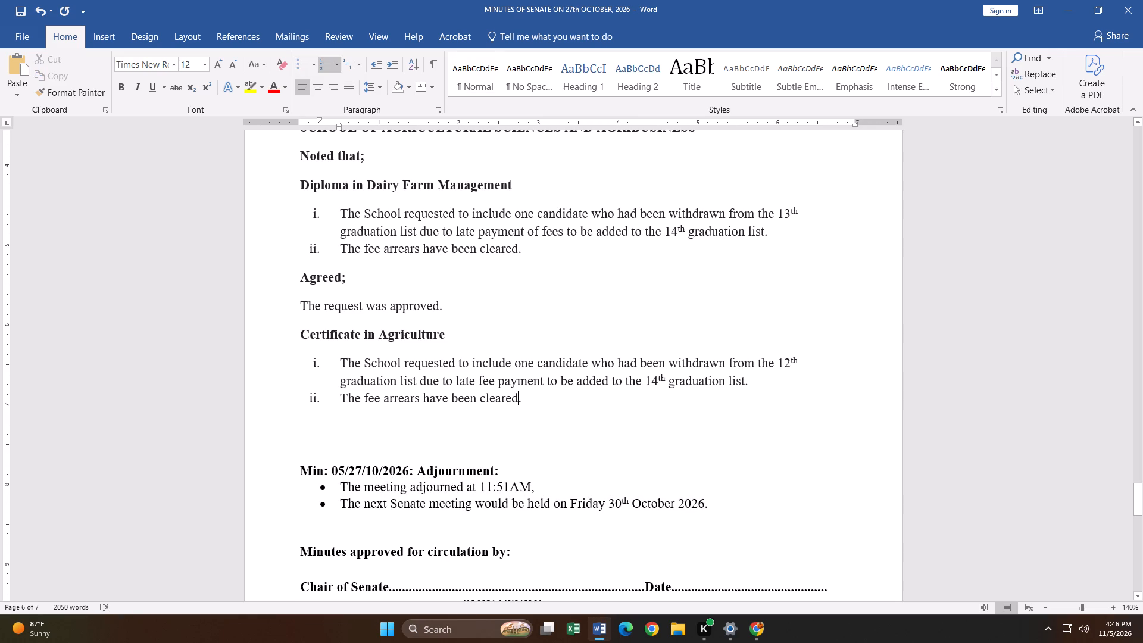
# Replace the comma after 11:51AM with a full stop.
pyautogui.click(542, 482)
pyautogui.press('BackSpace')
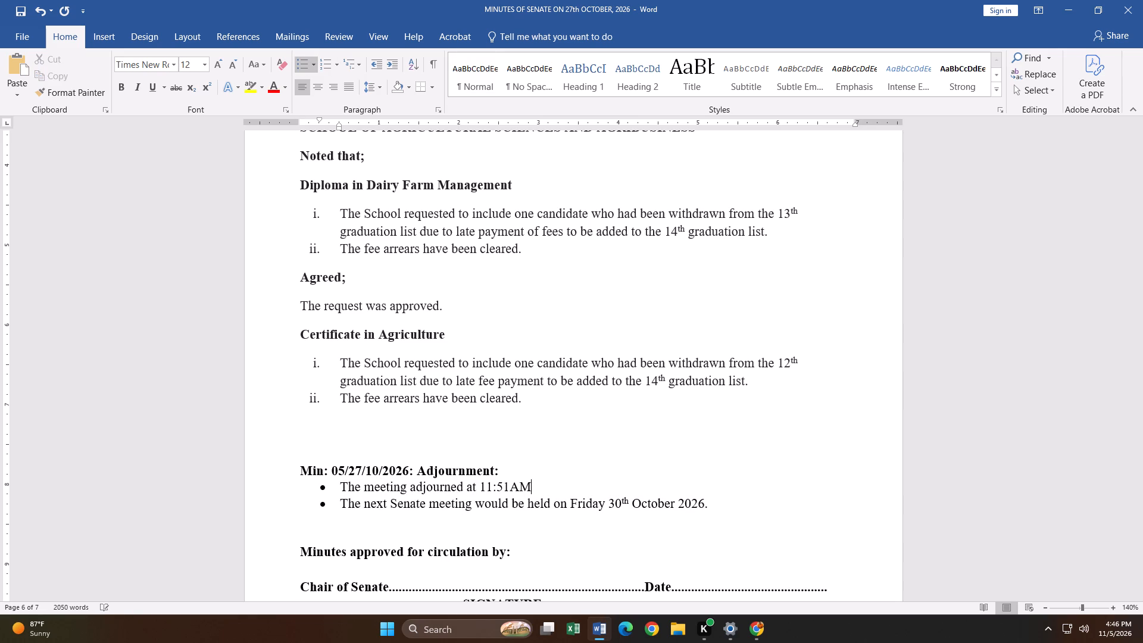
pyautogui.press('.')
# Save the minutes document.
pyautogui.click(21, 13)
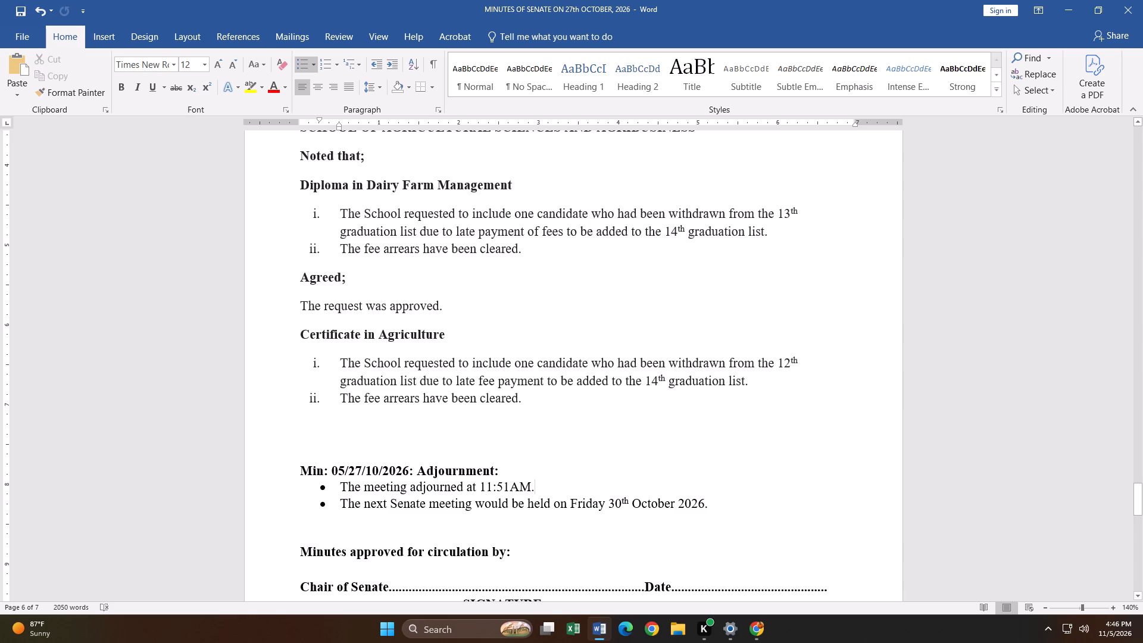
# On the blank line above the Adjournment heading, add a bold copy of that heading reading "Min: 05/27/10/2026: Adjournment:".
pyautogui.click(518, 473)
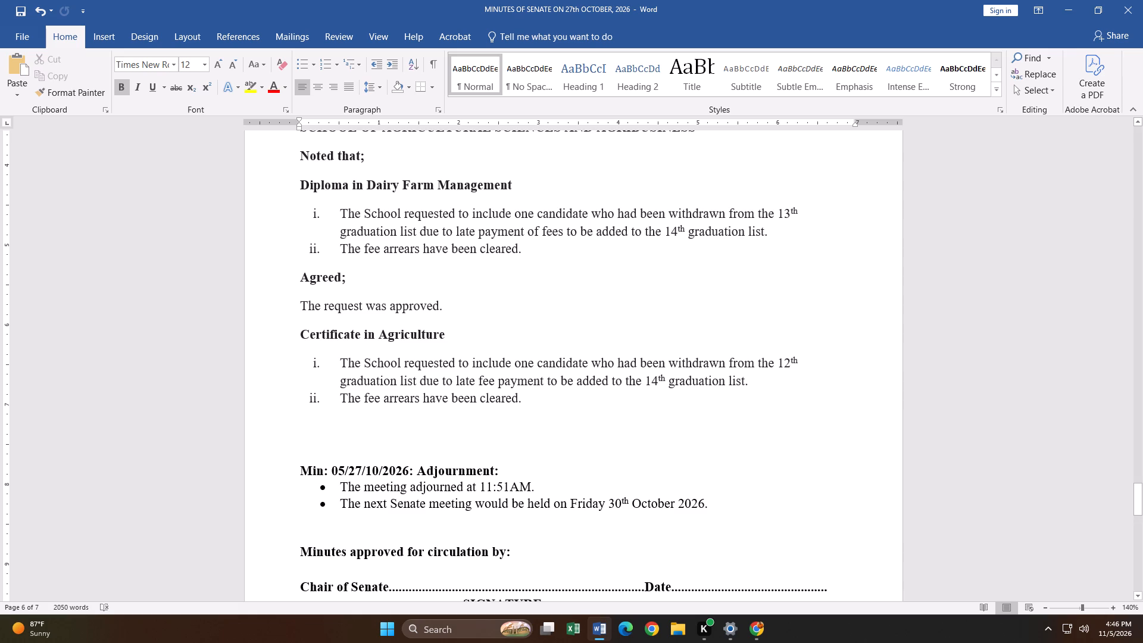
pyautogui.click(295, 438)
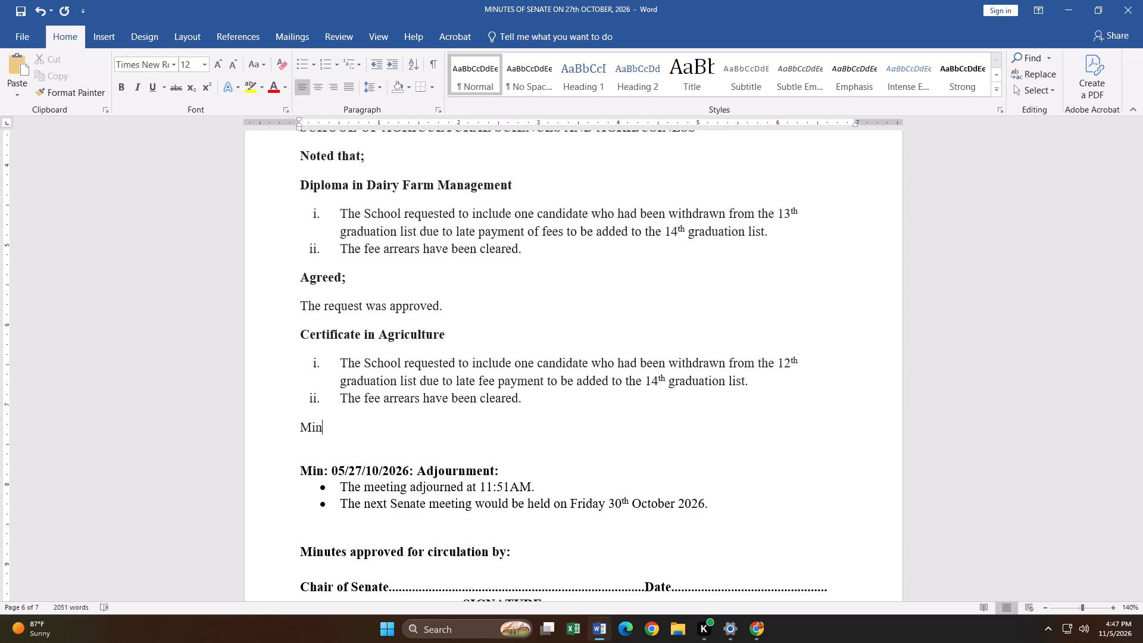
pyautogui.hotkey('shift', ':')
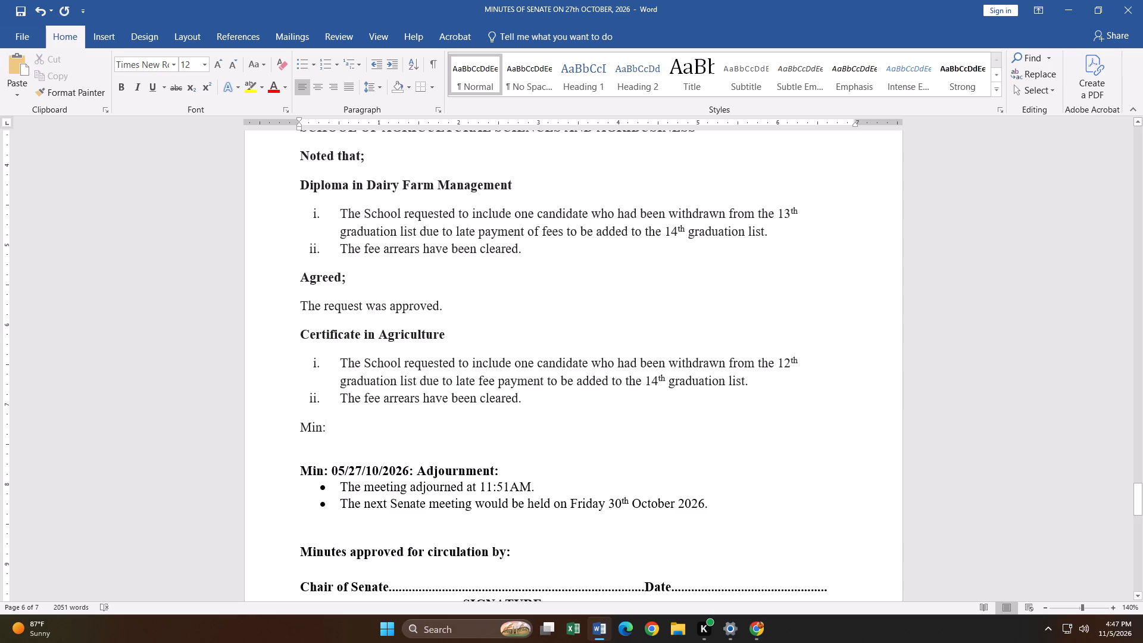
pyautogui.moveTo(407, 472); pyautogui.dragTo(336, 470)
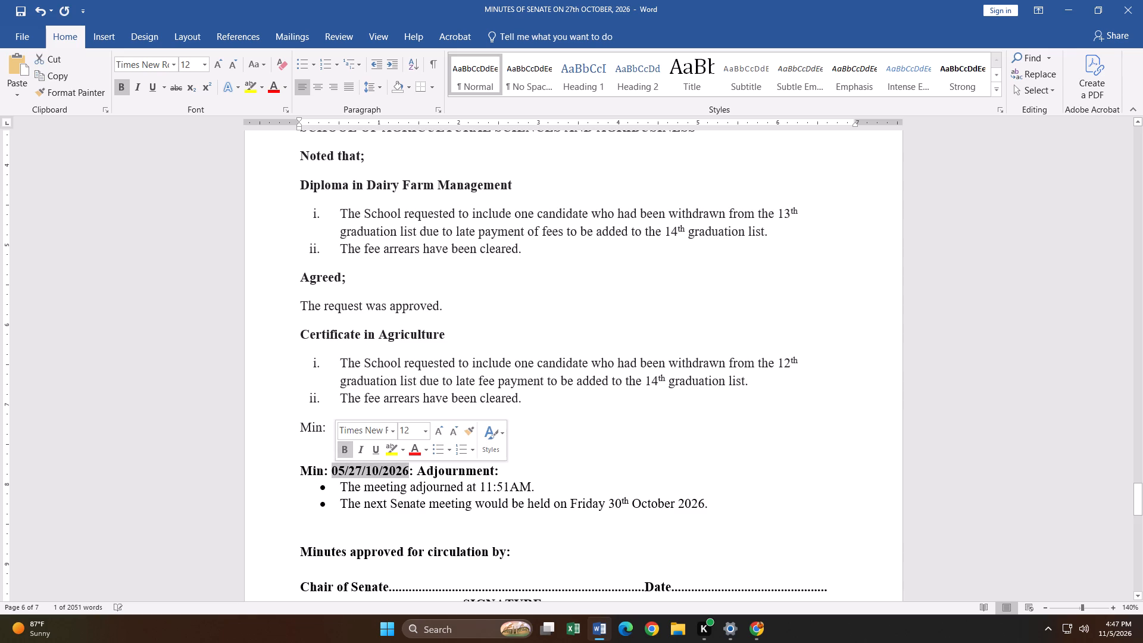
pyautogui.moveTo(499, 474); pyautogui.dragTo(334, 470)
pyautogui.rightClick(336, 469)
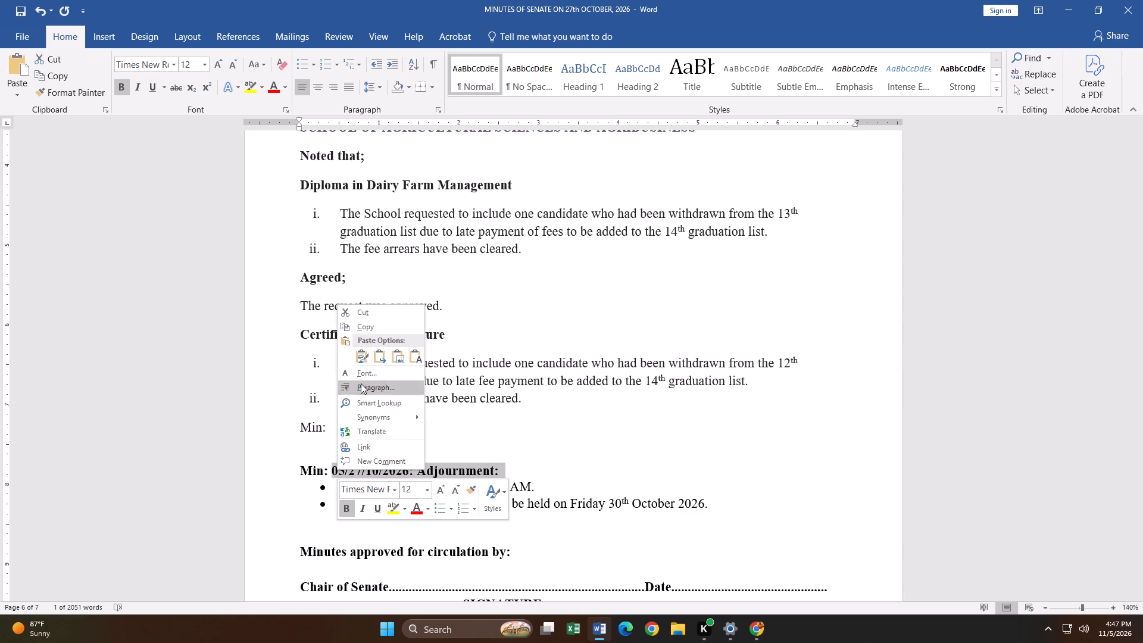
pyautogui.click(368, 323)
pyautogui.click(349, 422)
pyautogui.rightClick(346, 430)
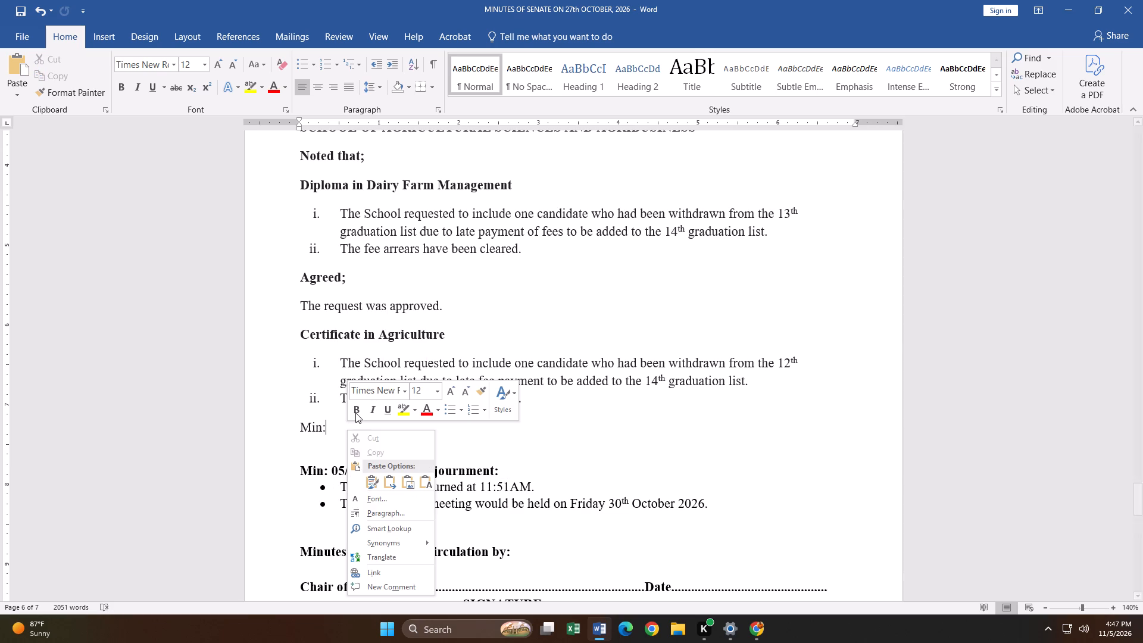
pyautogui.click(374, 484)
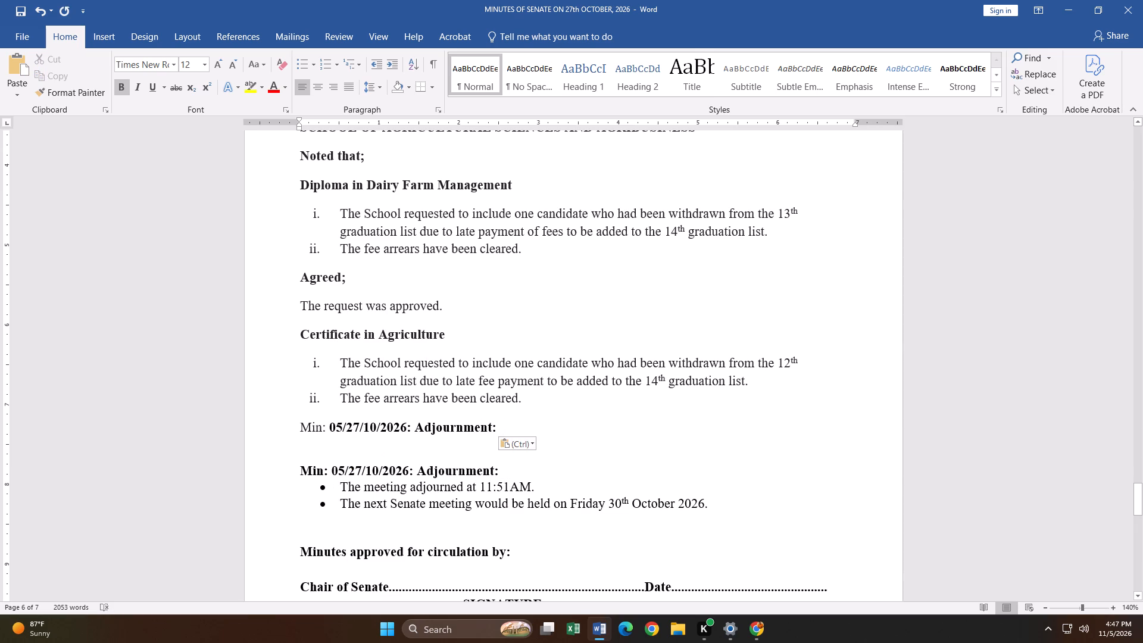
pyautogui.moveTo(301, 426); pyautogui.dragTo(488, 425)
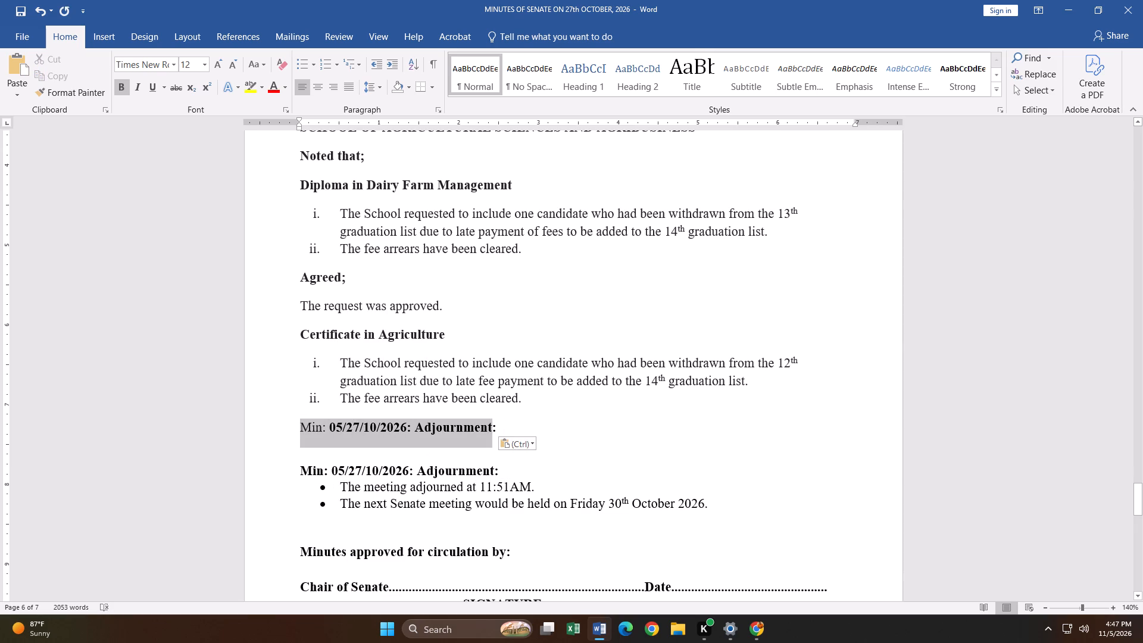
pyautogui.moveTo(488, 425); pyautogui.dragTo(496, 426)
pyautogui.click(121, 89)
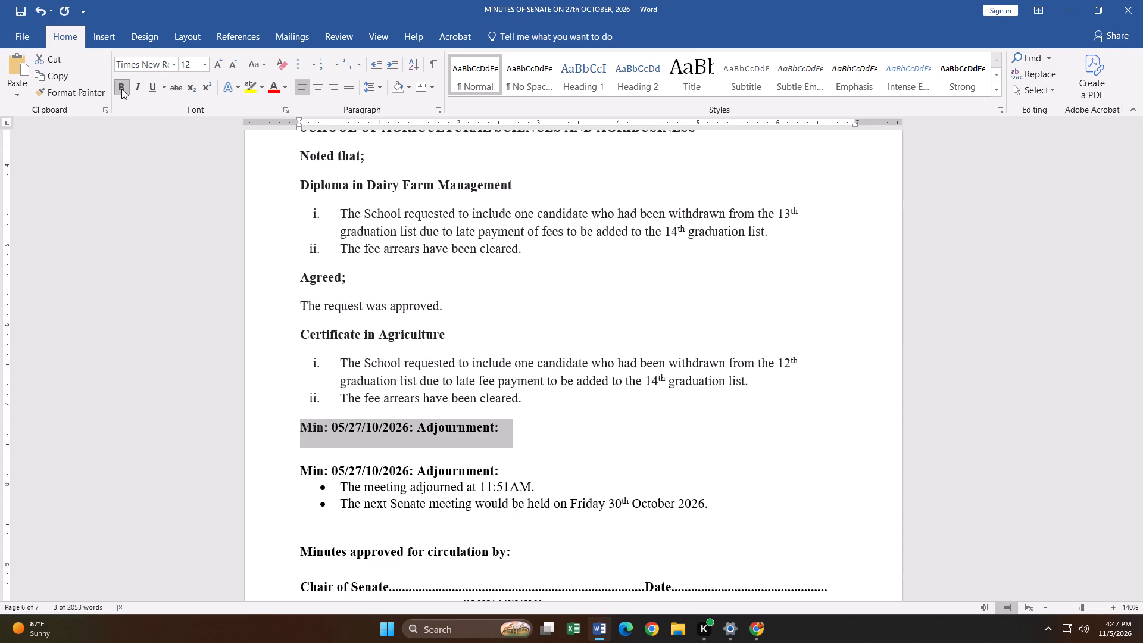
# Replace "Adjournment:" in the copied heading with "Graduation List".
pyautogui.click(524, 424)
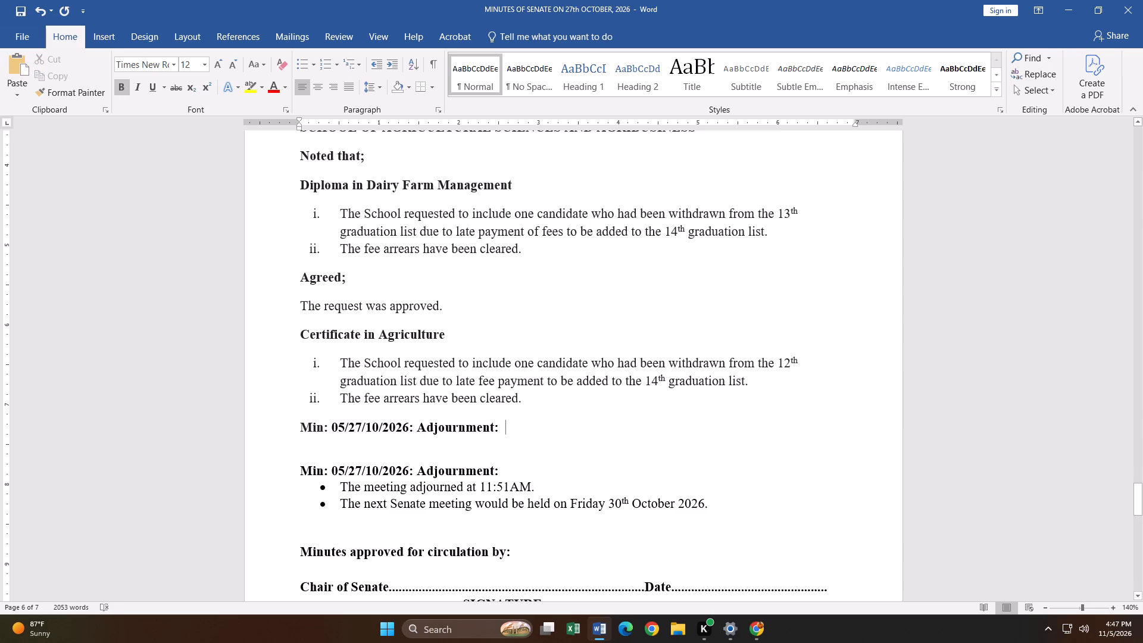
pyautogui.press('BackSpace')
pyautogui.press('BackSpace')
pyautogui.press('BackSpace')
pyautogui.press('BackSpace')
pyautogui.press('BackSpace')
pyautogui.press('BackSpace')
pyautogui.press('BackSpace')
pyautogui.press('BackSpace')
pyautogui.press('BackSpace')
pyautogui.press('BackSpace')
pyautogui.press('BackSpace')
pyautogui.press('BackSpace')
pyautogui.press('BackSpace')
pyautogui.press('BackSpace')
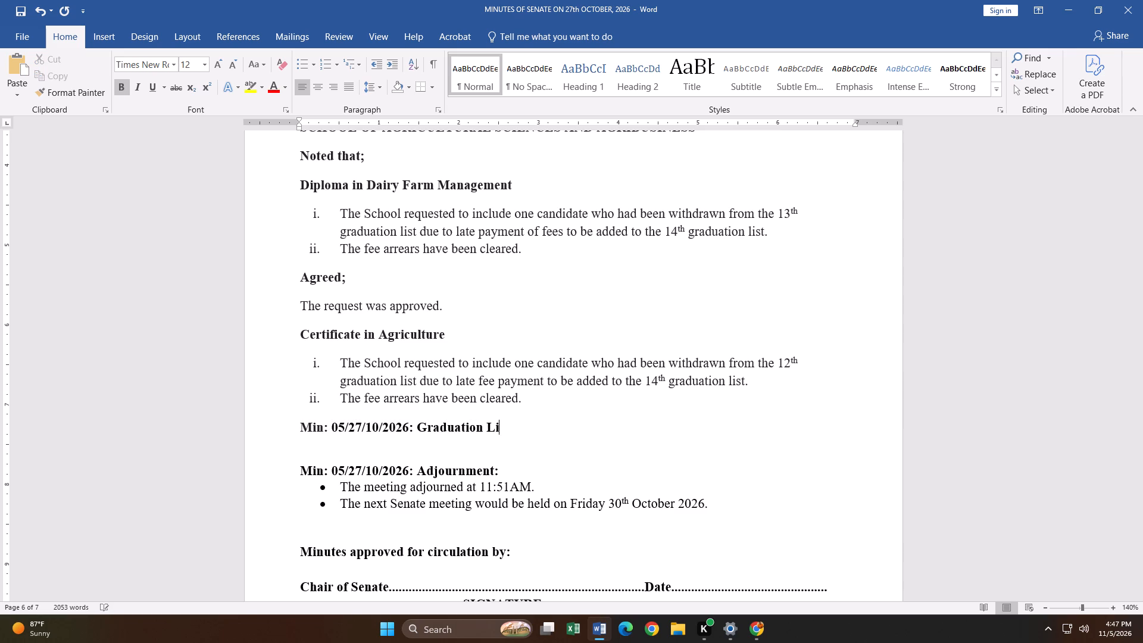
# Insert "To Consider the" before "Graduation List" in the new heading.
pyautogui.press('Left')
pyautogui.press('Left')
pyautogui.press('Left')
pyautogui.press('Left')
pyautogui.press('Left')
pyautogui.press('Left')
pyautogui.press('Left')
pyautogui.press('Left')
pyautogui.press('Left')
pyautogui.press('Left')
pyautogui.press('Left')
pyautogui.press('Left')
pyautogui.press('Left')
pyautogui.press('Left')
pyautogui.press('Left')
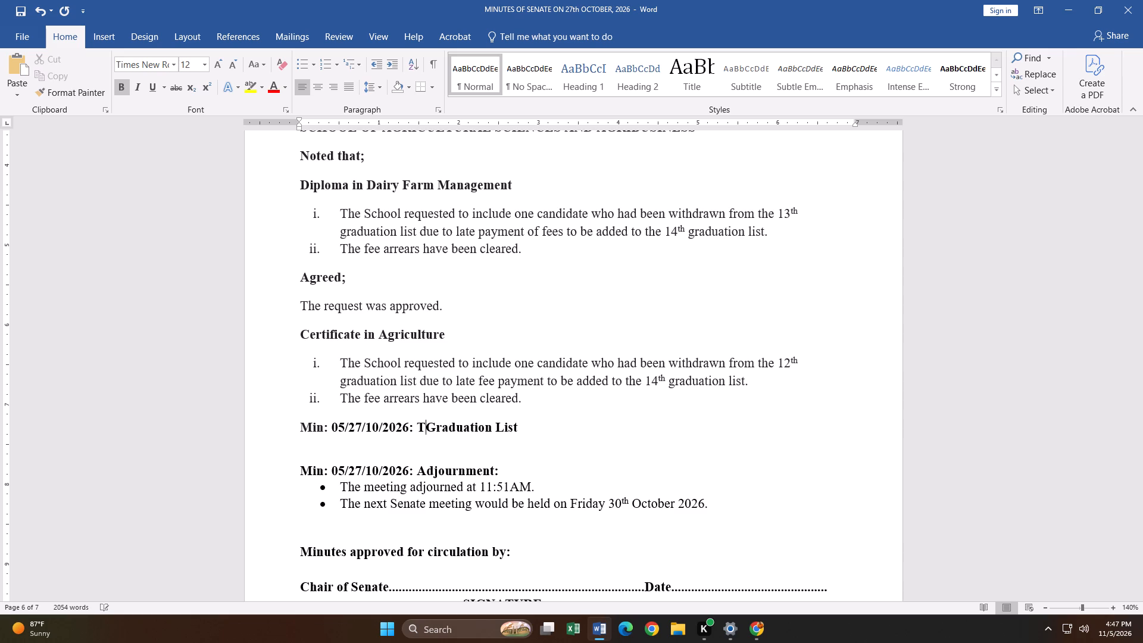
pyautogui.write('o c')
pyautogui.press('BackSpace')
pyautogui.write('onsider the')
pyautogui.press('space')
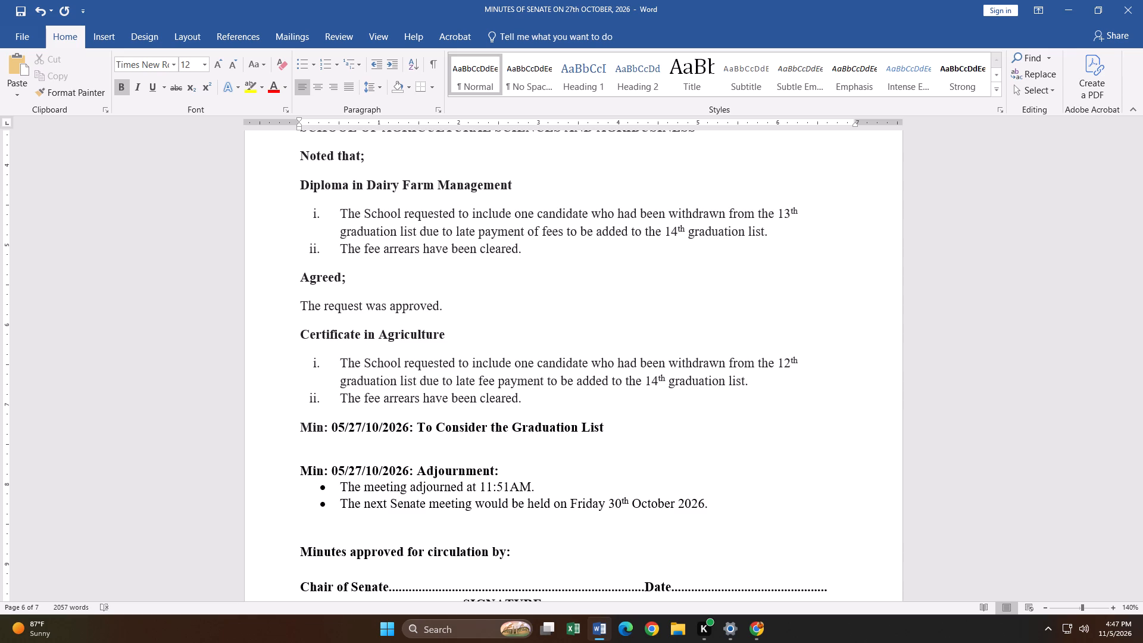
pyautogui.write('20')
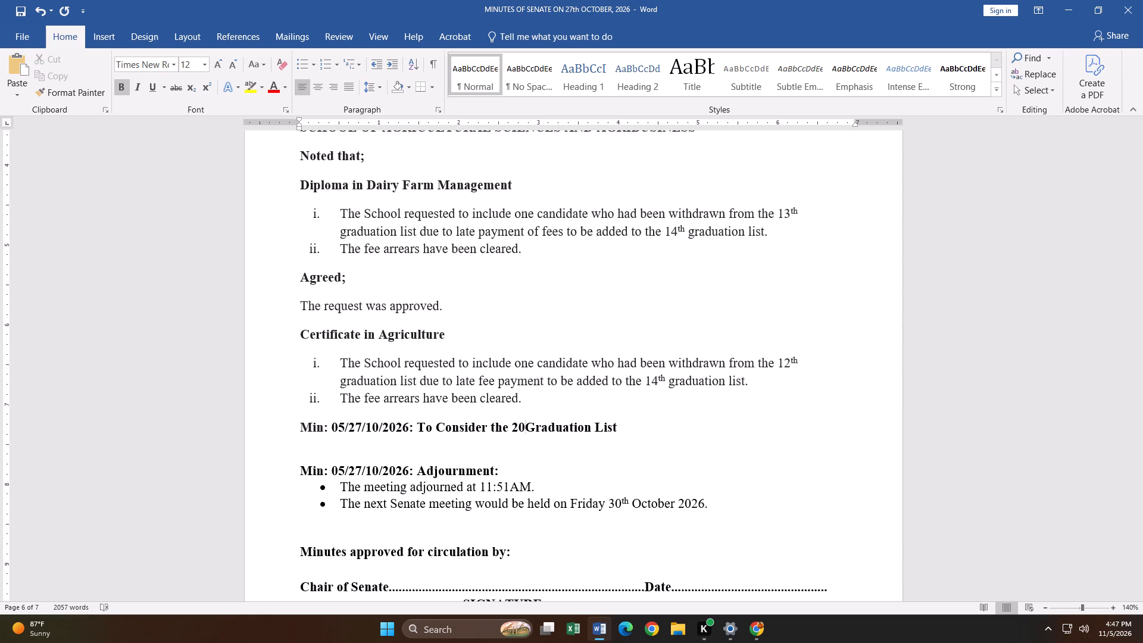
pyautogui.press('BackSpace')
pyautogui.press('BackSpace')
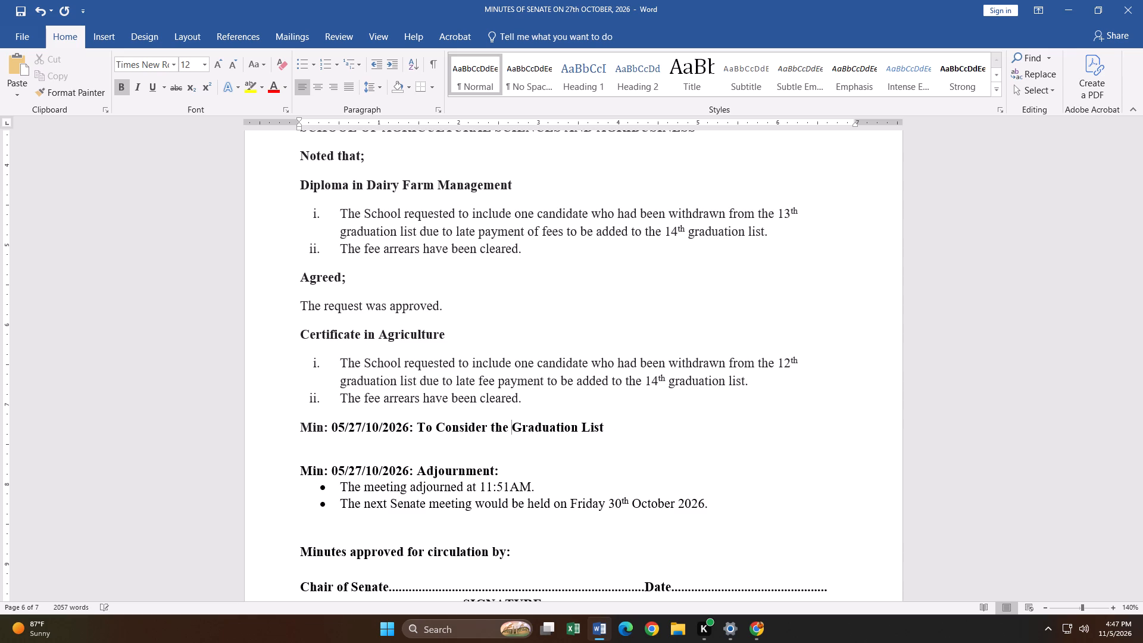
# Append "for the 14th Graduation" to the new heading and start a fresh line beneath it.
pyautogui.click(623, 423)
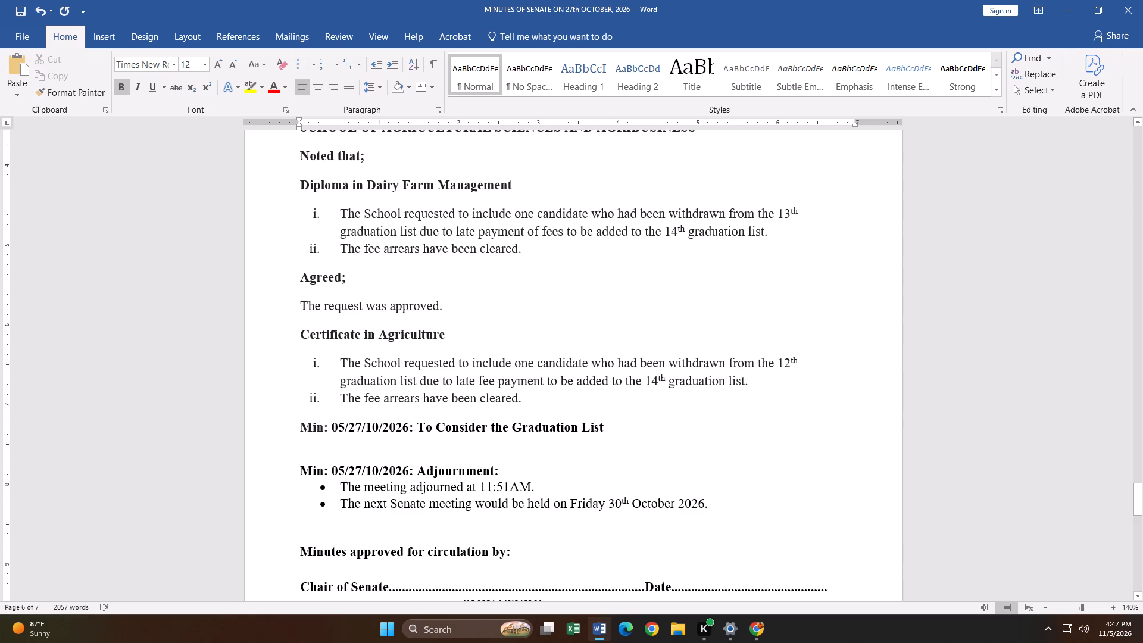
pyautogui.press('space')
pyautogui.write('for the 14th')
pyautogui.press('space')
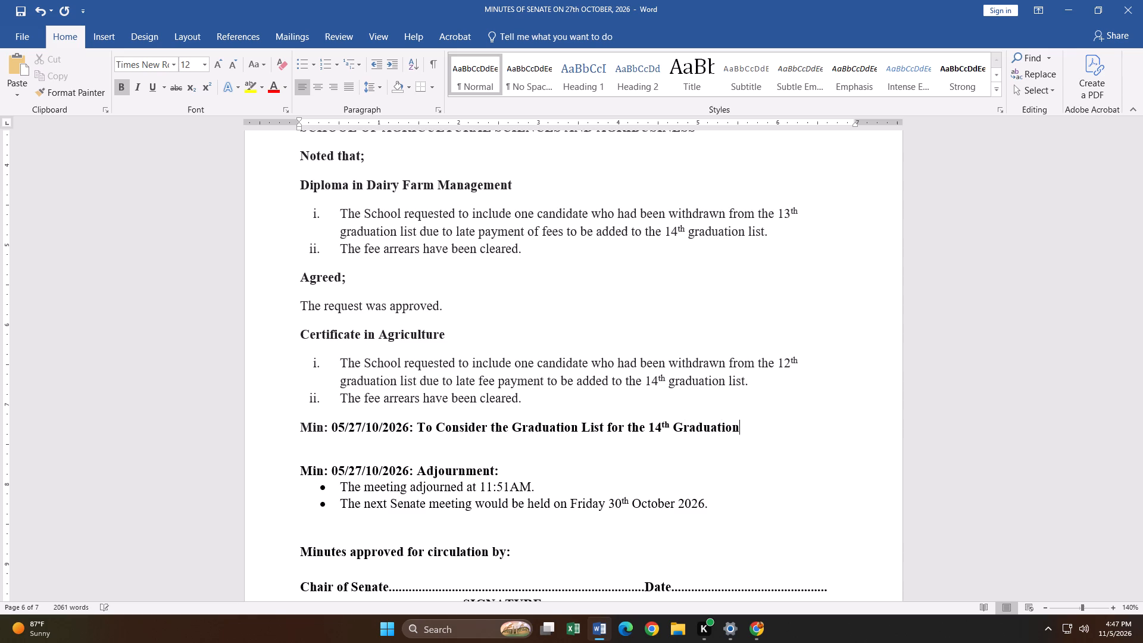
pyautogui.press('Return')
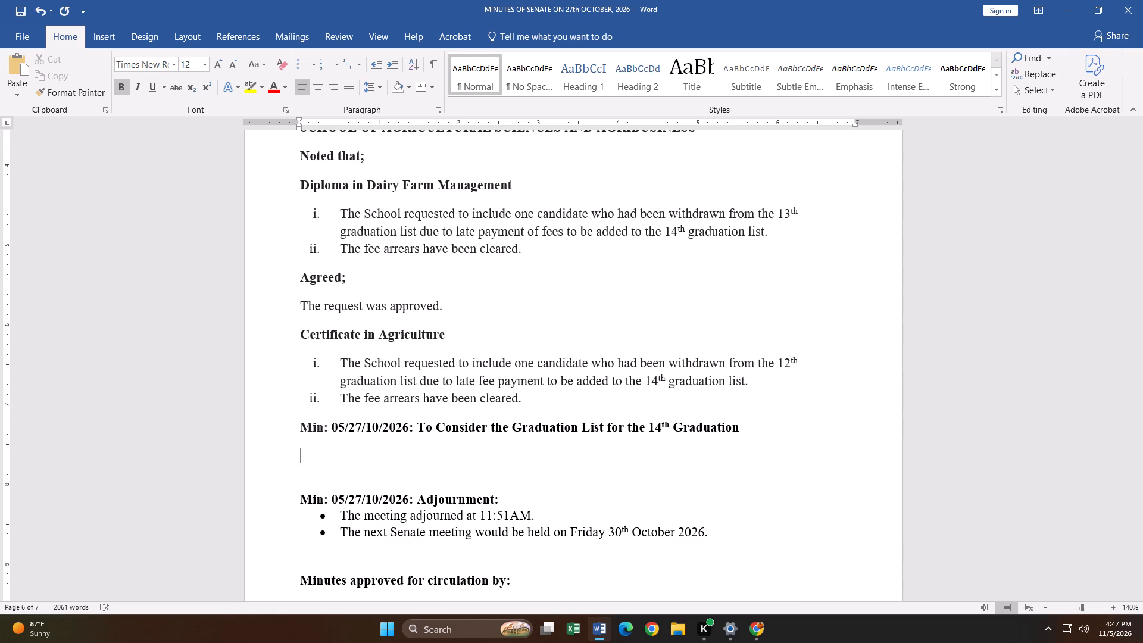
# Save the minutes document.
pyautogui.hotkey('ctrl', 's')
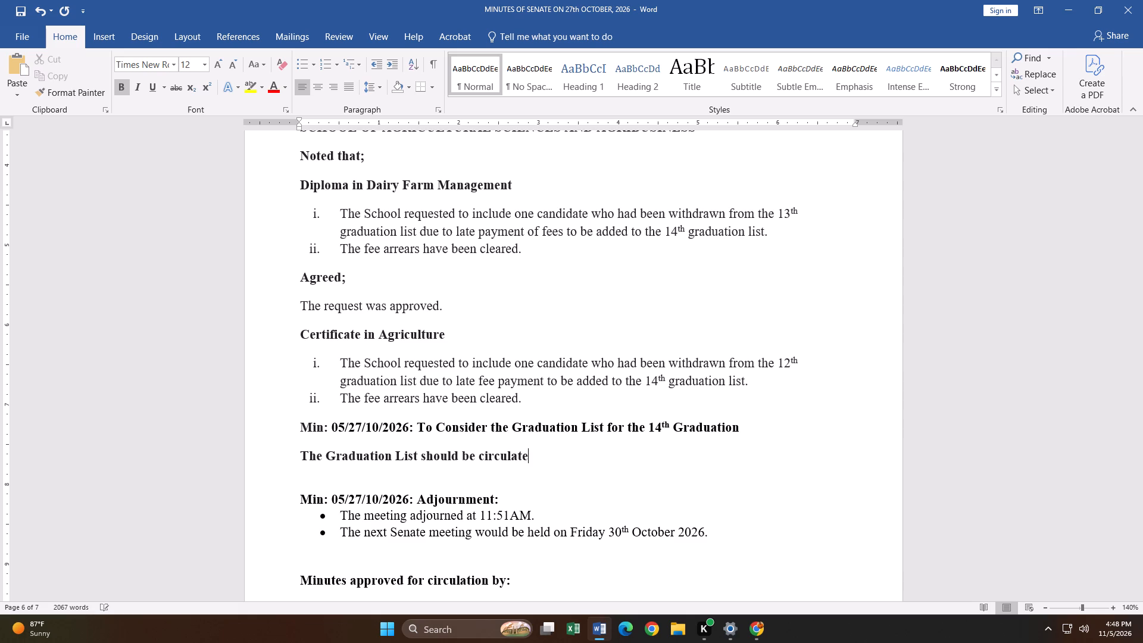
# Delete the draft wording after "The" in the sentence under the graduation list heading.
pyautogui.press('BackSpace')
pyautogui.press('=')
pyautogui.press('BackSpace')
pyautogui.press('BackSpace')
pyautogui.press('BackSpace')
pyautogui.press('BackSpace')
pyautogui.press('BackSpace')
pyautogui.press('BackSpace')
pyautogui.press('BackSpace')
pyautogui.press('BackSpace')
pyautogui.press('BackSpace')
pyautogui.press('BackSpace')
pyautogui.press('BackSpace')
pyautogui.press('BackSpace')
pyautogui.press('BackSpace')
pyautogui.press('BackSpace')
pyautogui.press('BackSpace')
pyautogui.press('BackSpace')
pyautogui.press('BackSpace')
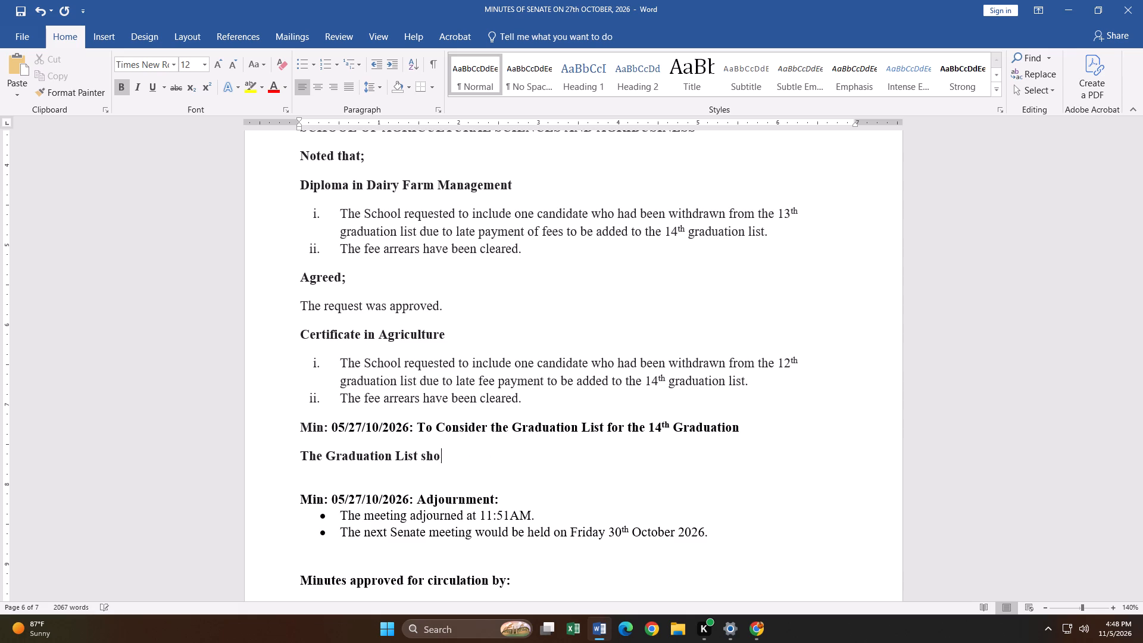
pyautogui.press('BackSpace')
pyautogui.press('BackSpace')
pyautogui.press('BackSpace')
pyautogui.press('BackSpace')
pyautogui.press('BackSpace')
pyautogui.press('BackSpace')
pyautogui.press('BackSpace')
pyautogui.press('BackSpace')
pyautogui.press('BackSpace')
pyautogui.press('BackSpace')
pyautogui.press('BackSpace')
pyautogui.press('BackSpace')
pyautogui.press('BackSpace')
pyautogui.press('BackSpace')
pyautogui.press('BackSpace')
pyautogui.press('BackSpace')
pyautogui.press('BackSpace')
pyautogui.press('BackSpace')
pyautogui.press('BackSpace')
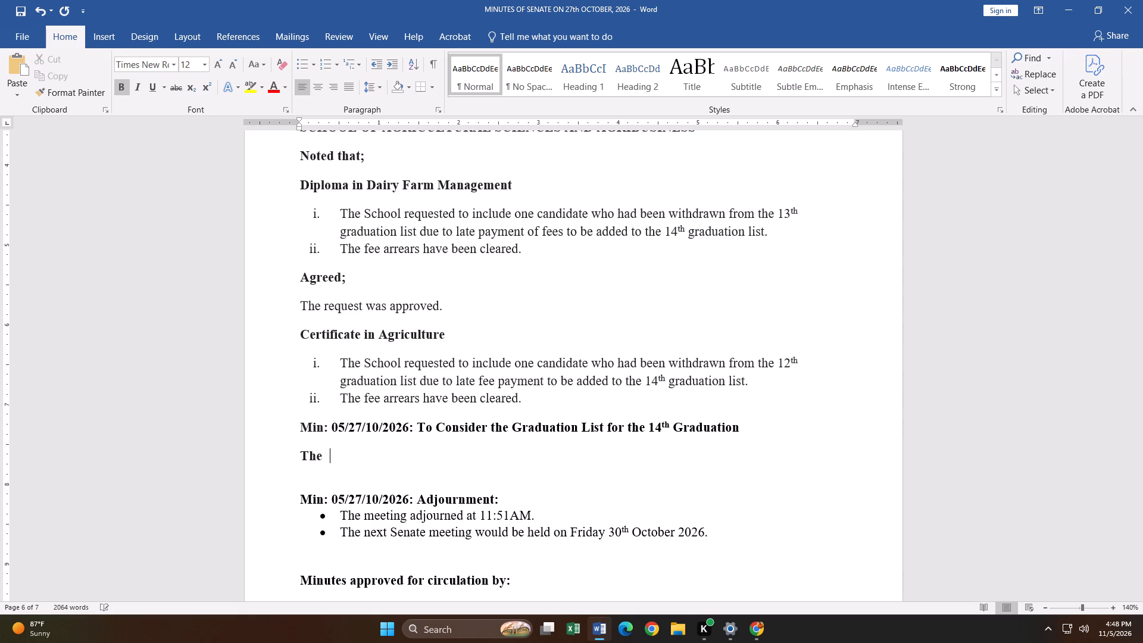
# Continue the sentence under the graduation list heading with "graduation list to be circulated to all Deans for deliberation" after "The".
pyautogui.press('BackSpace')
pyautogui.press('space')
pyautogui.write('grda')
pyautogui.write('uation list to be circultaed to')
pyautogui.press('space')
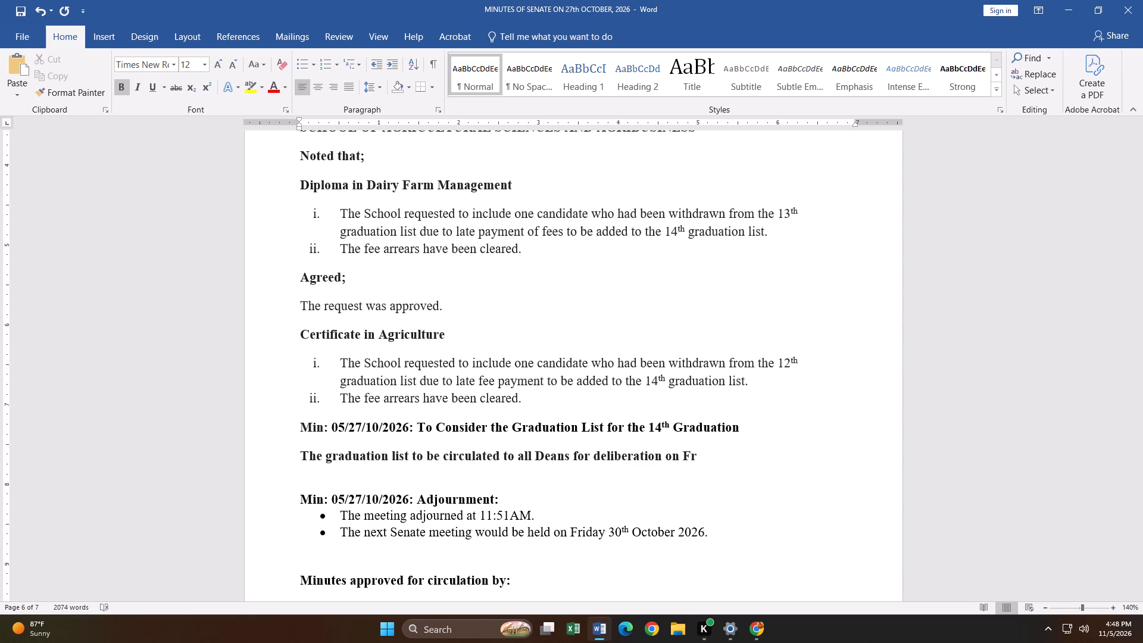
# Replace the trailing "on Fr" and finish the sentence with "by Senate on Friday 30th October 2026.".
pyautogui.press('BackSpace')
pyautogui.press('BackSpace')
pyautogui.press('BackSpace')
pyautogui.press('BackSpace')
pyautogui.press('BackSpace')
pyautogui.press('BackSpace')
pyautogui.press('BackSpace')
pyautogui.press('BackSpace')
pyautogui.press('BackSpace')
pyautogui.press('BackSpace')
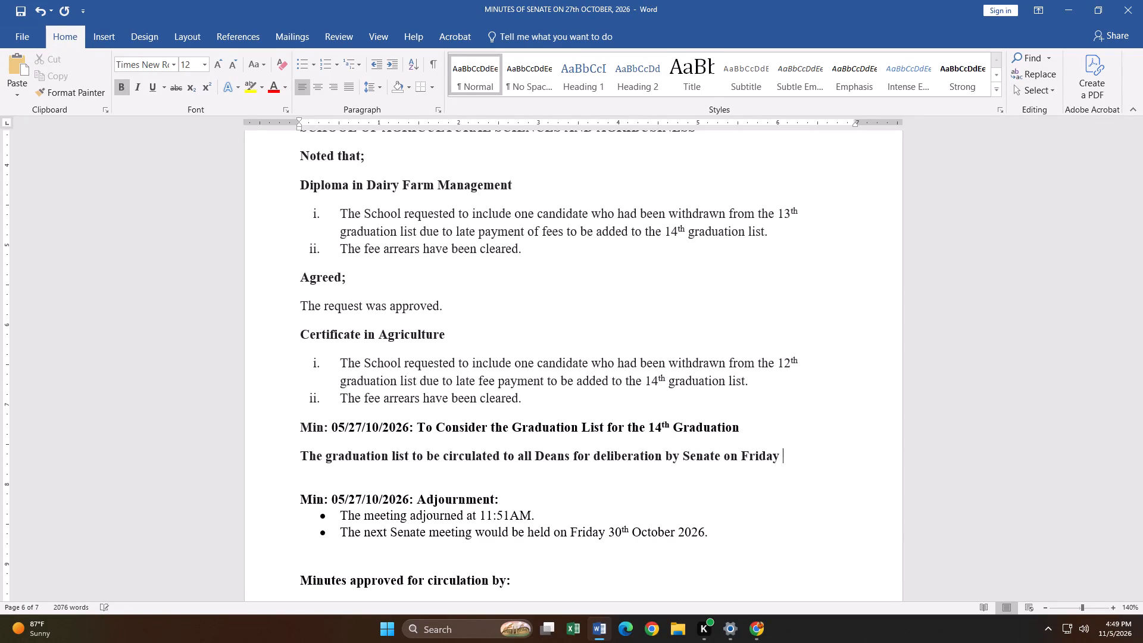
pyautogui.write('30th')
pyautogui.press('space')
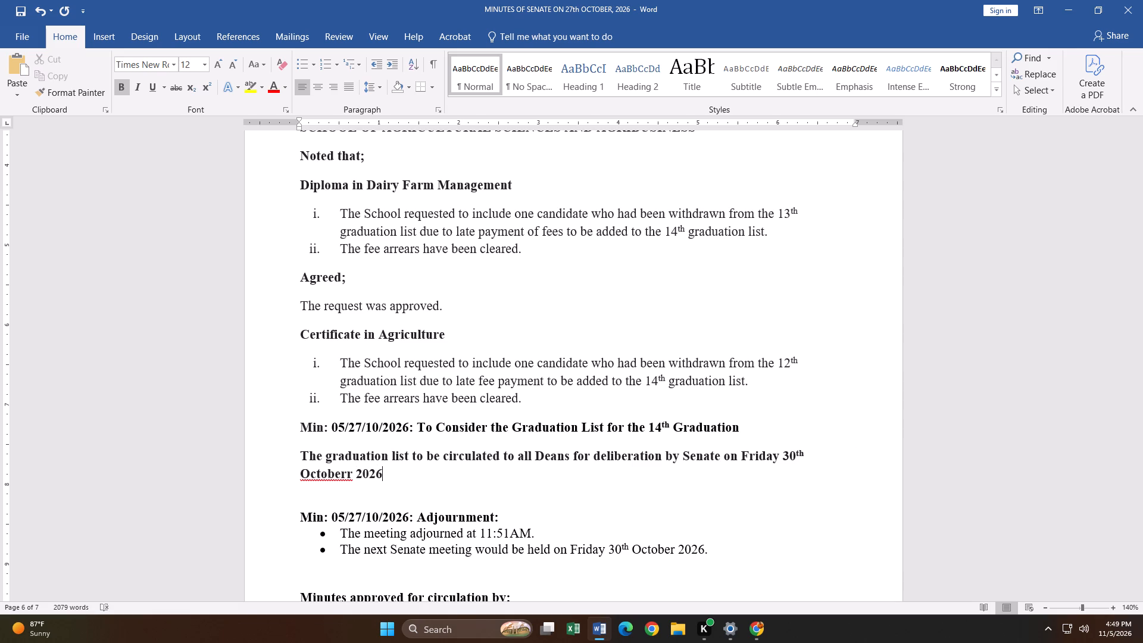
pyautogui.press('.')
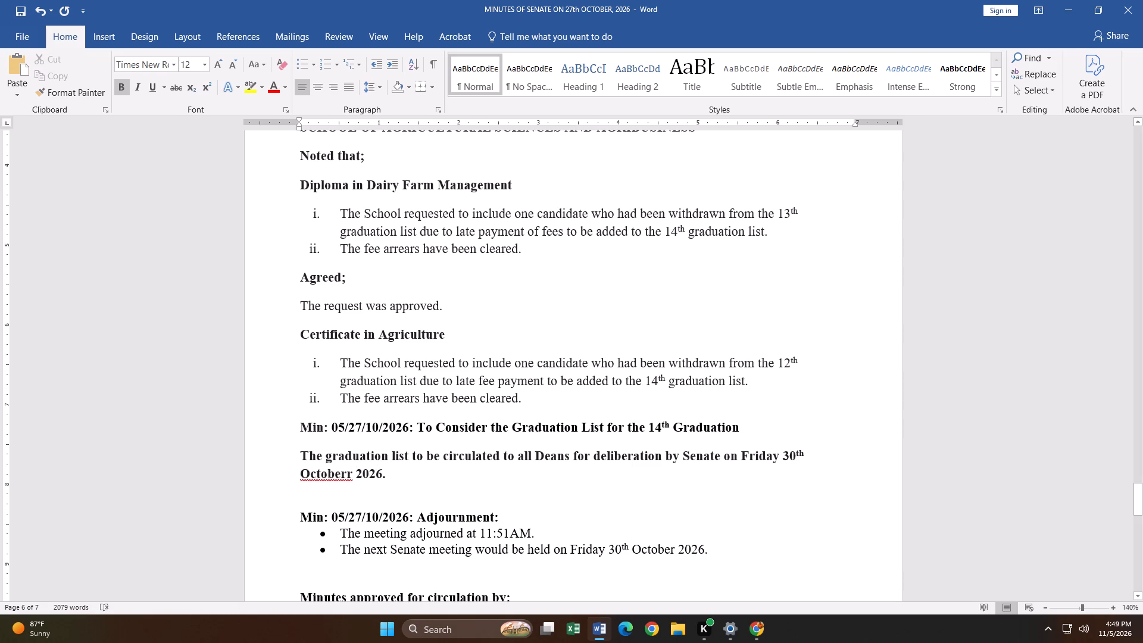
# Correct the misspelled month in the graduation list sentence to "October".
pyautogui.rightClick(317, 475)
pyautogui.click(316, 292)
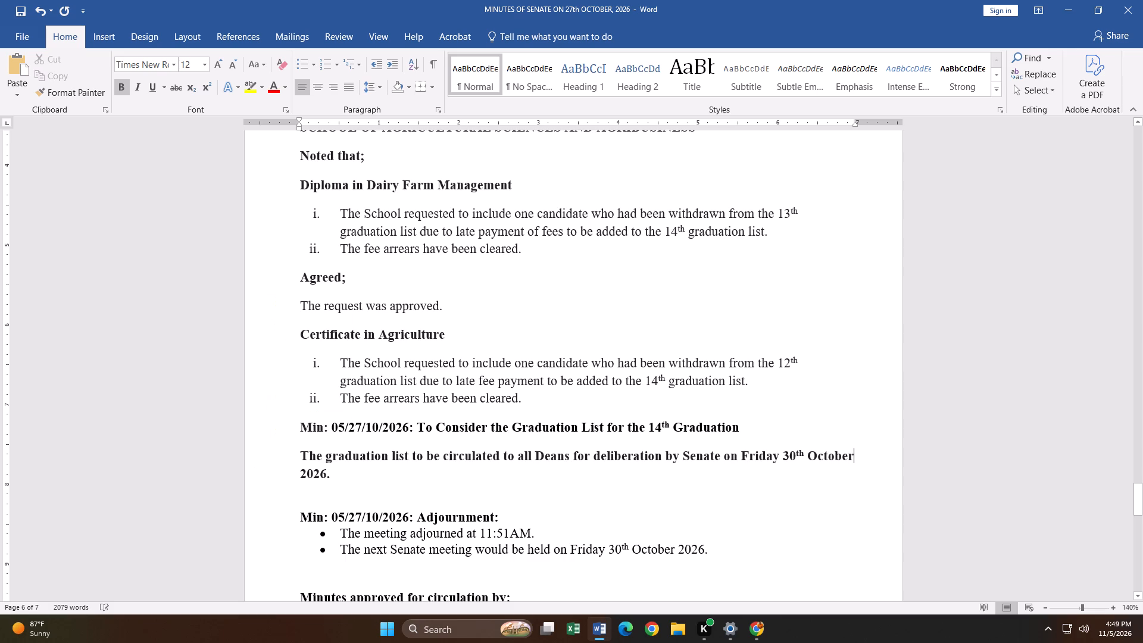
# Remove the bold formatting from the whole sentence under the graduation list heading.
pyautogui.moveTo(331, 473); pyautogui.dragTo(304, 455)
pyautogui.click(310, 434)
pyautogui.click(355, 469)
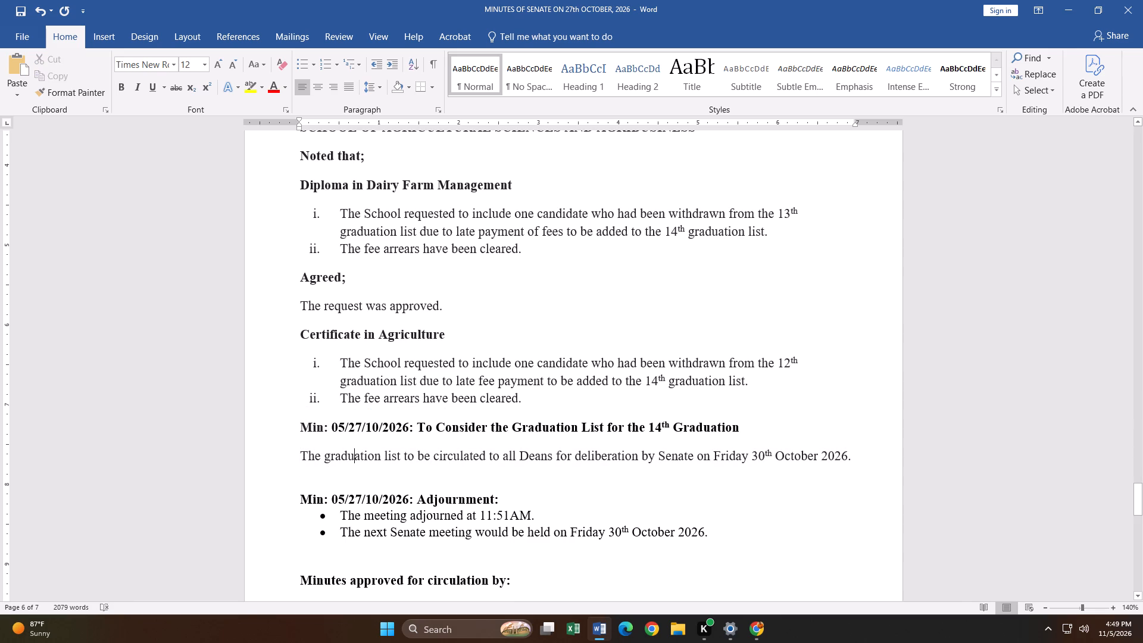
# Add "at 9:00AM." after "October 2026" in the next Senate meeting bullet under Adjournment.
pyautogui.click(701, 542)
pyautogui.click(708, 532)
pyautogui.press('BackSpace')
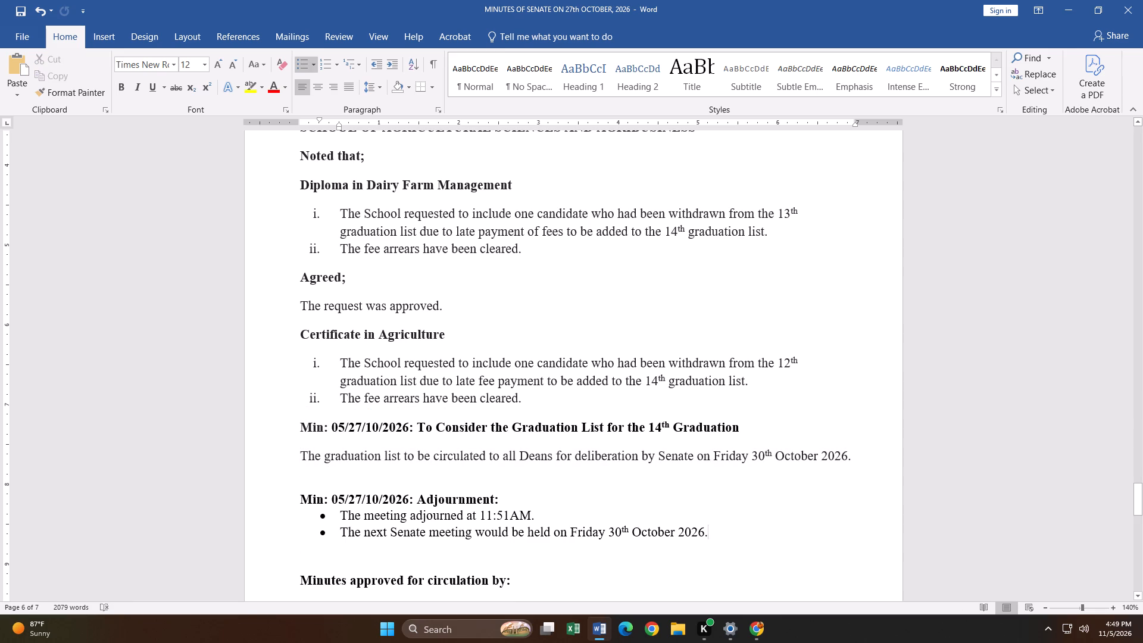
pyautogui.press('space')
pyautogui.write('at')
pyautogui.press('space')
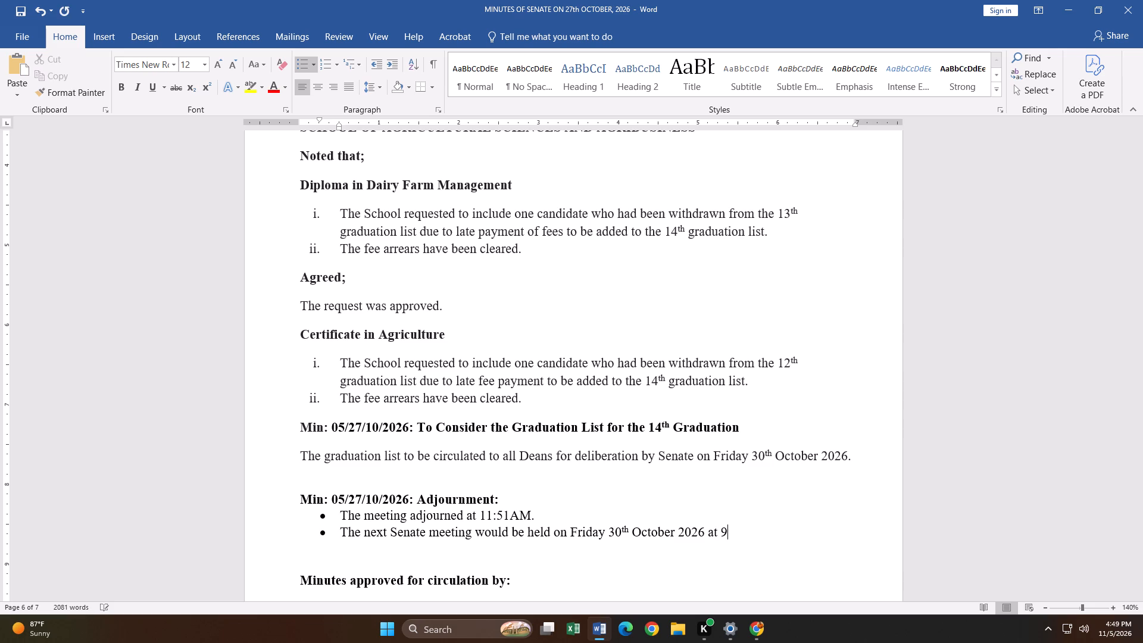
pyautogui.write(':00')
pyautogui.press('.')
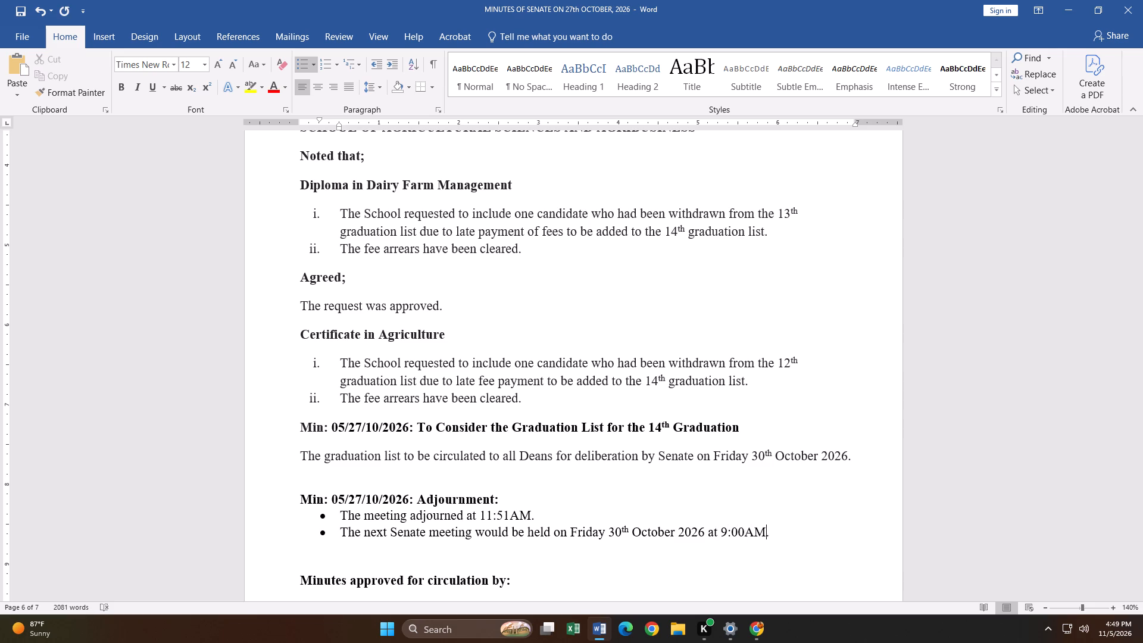
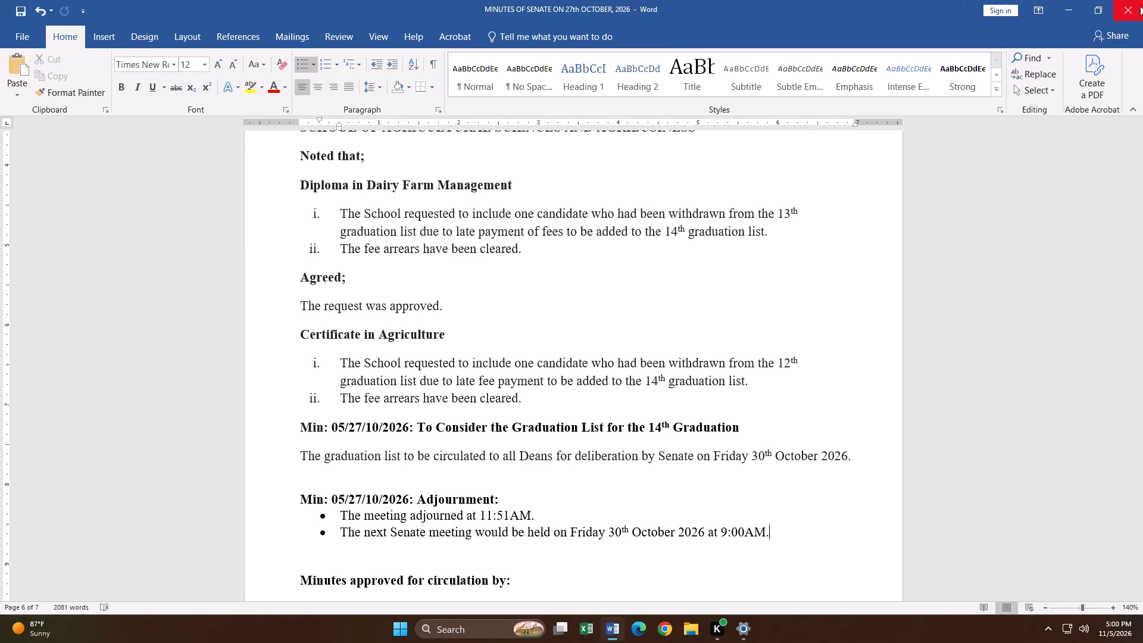
# Close the Senate minutes document of 27th October 2026.
pyautogui.click(1138, 7)
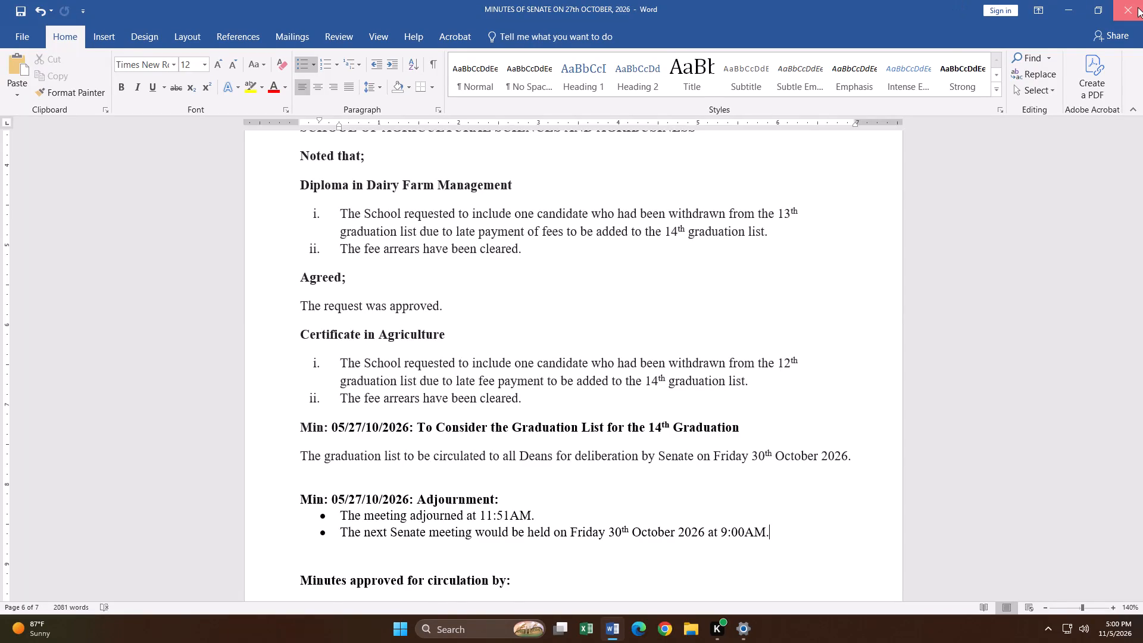